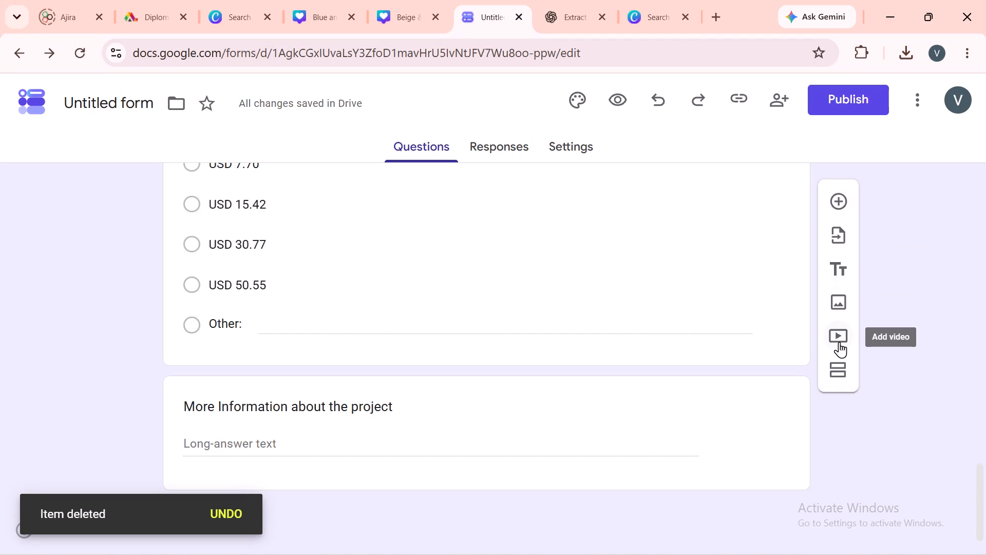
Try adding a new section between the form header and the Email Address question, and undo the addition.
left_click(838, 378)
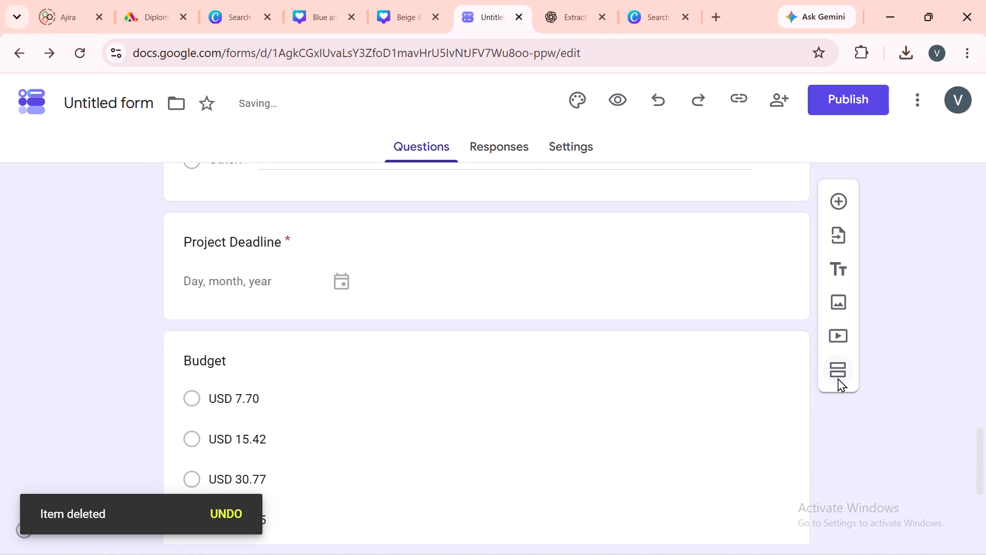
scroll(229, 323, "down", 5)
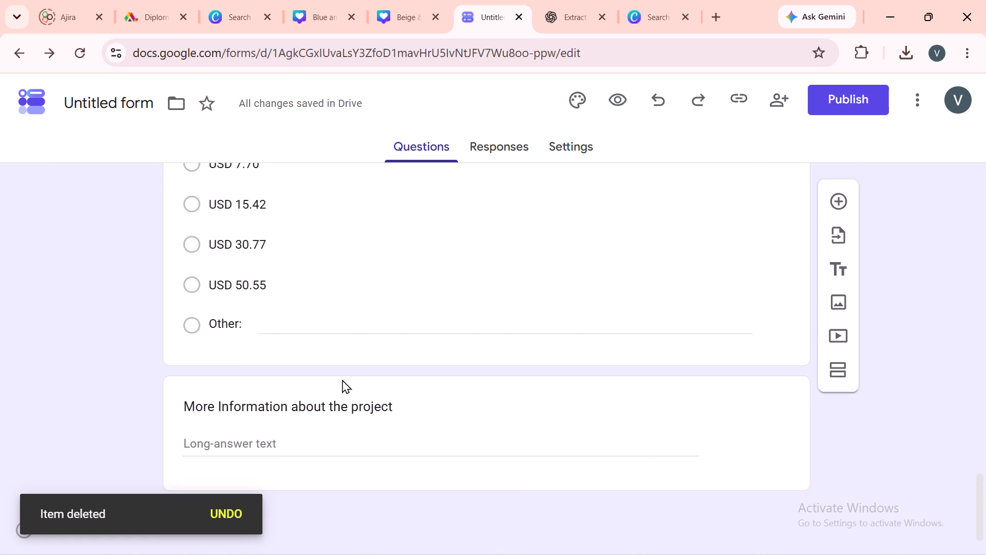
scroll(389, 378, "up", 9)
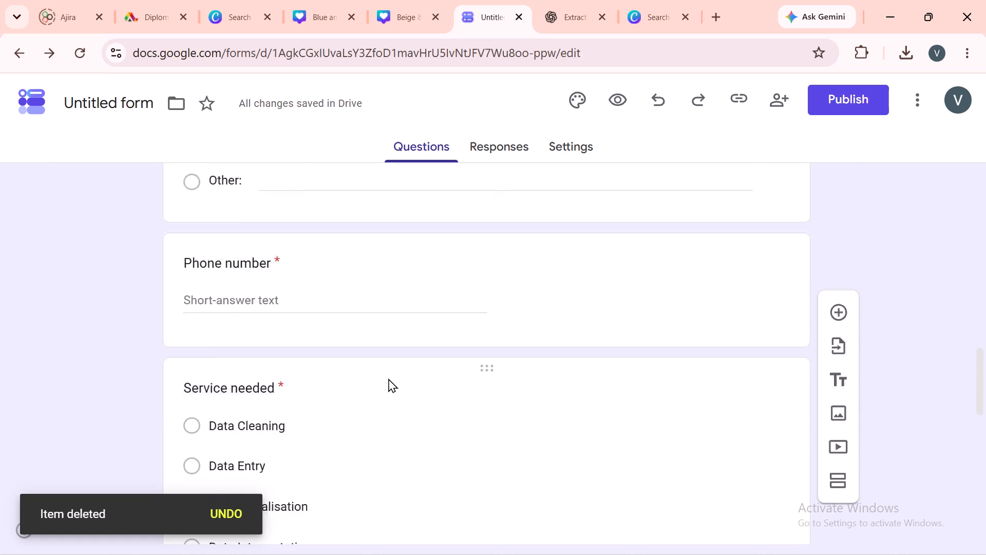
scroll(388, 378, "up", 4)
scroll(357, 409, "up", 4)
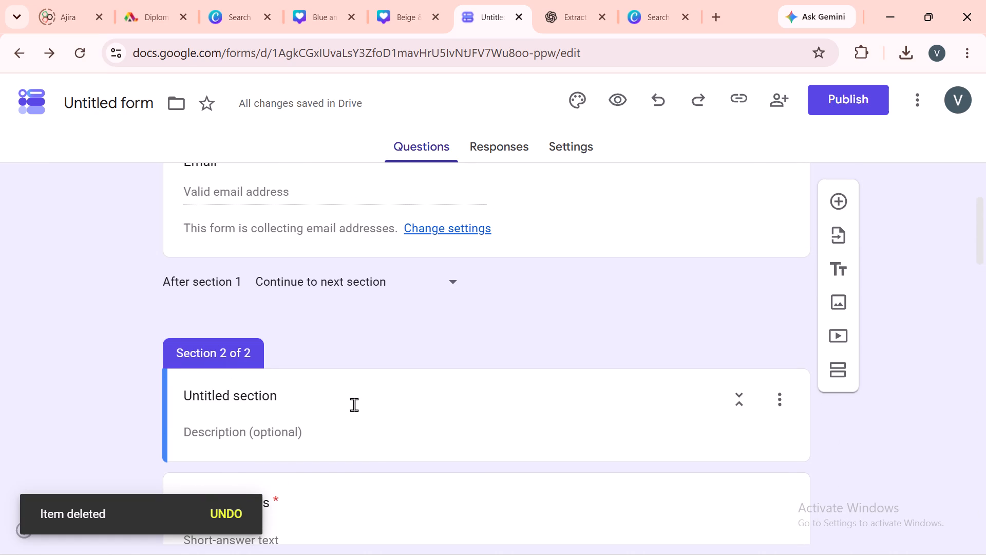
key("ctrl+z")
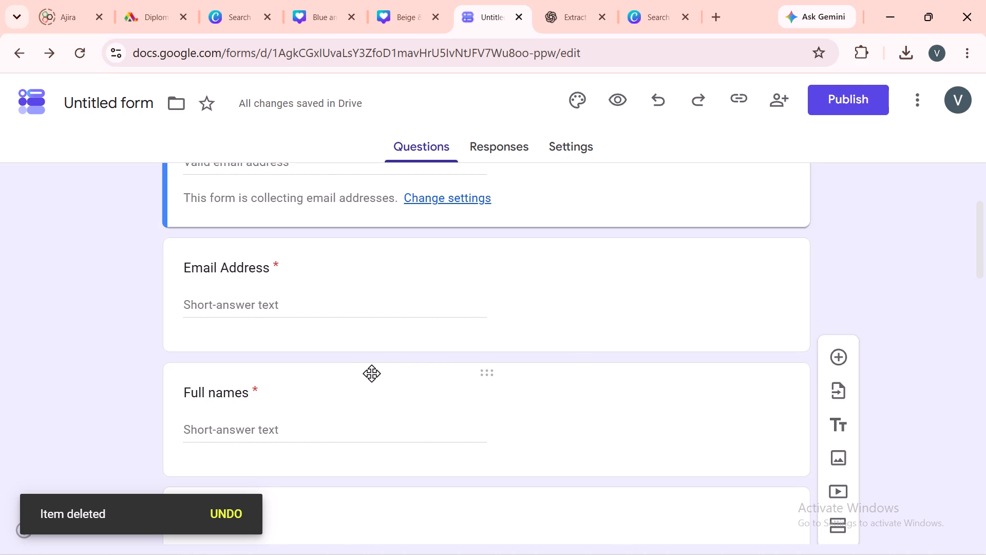
Review the Clients Form questions, from the header and contact fields through service needed, project deadline and budget.
scroll(484, 263, "up", 2)
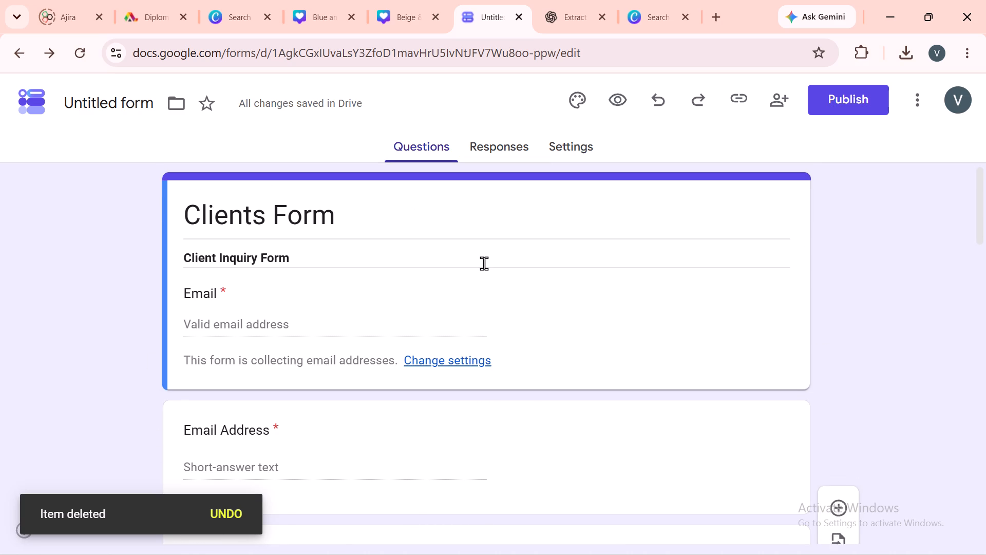
scroll(484, 263, "up", 6)
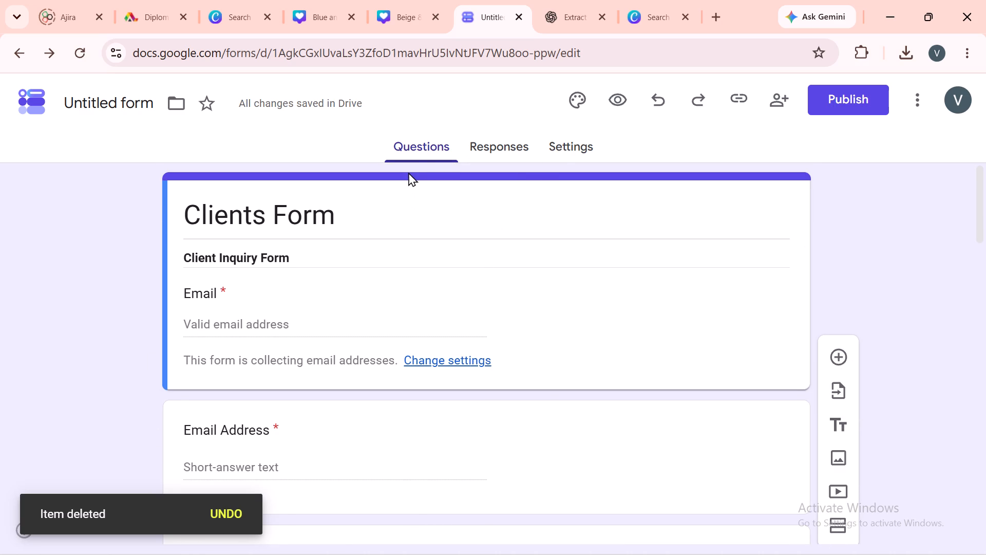
scroll(410, 182, "down", 8)
scroll(406, 307, "down", 6)
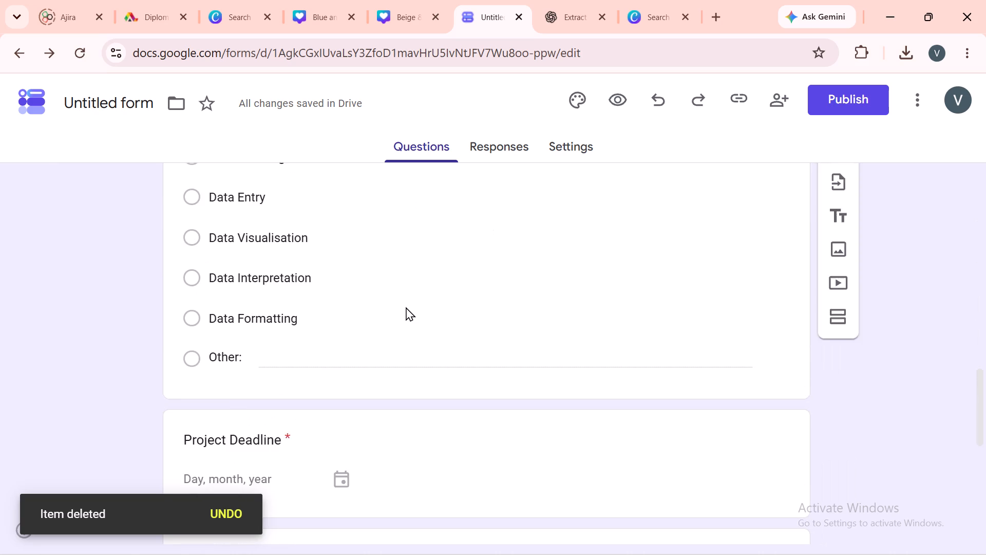
scroll(406, 307, "down", 8)
scroll(438, 359, "up", 5)
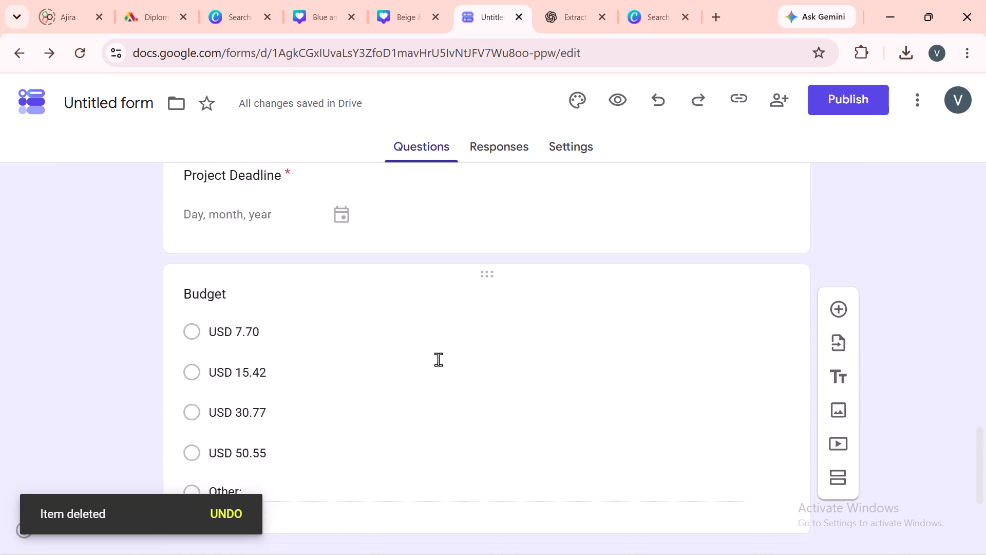
scroll(438, 359, "up", 20)
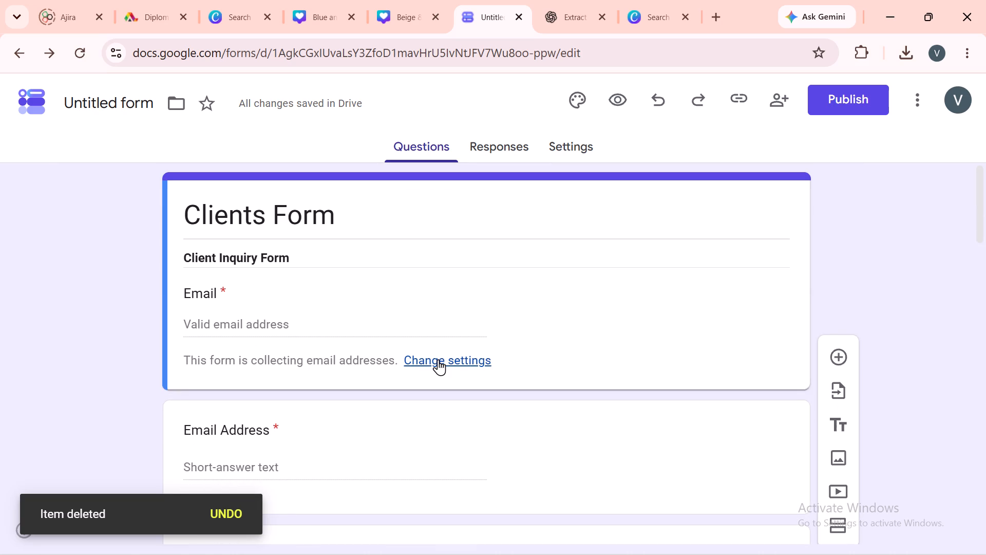
scroll(441, 339, "down", 6)
scroll(465, 326, "up", 4)
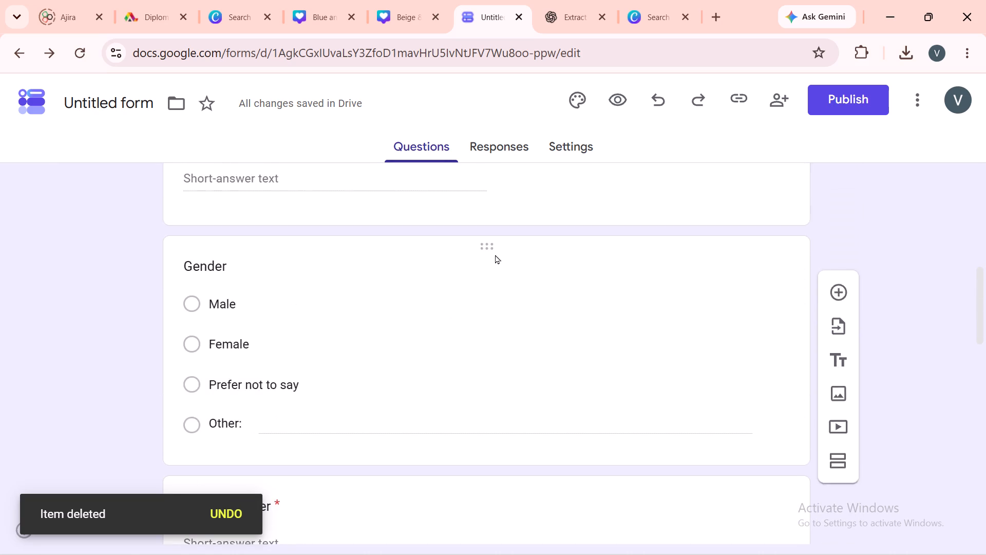
Check the form's responses page and its response and presentation settings, and return to the questions.
left_click(518, 144)
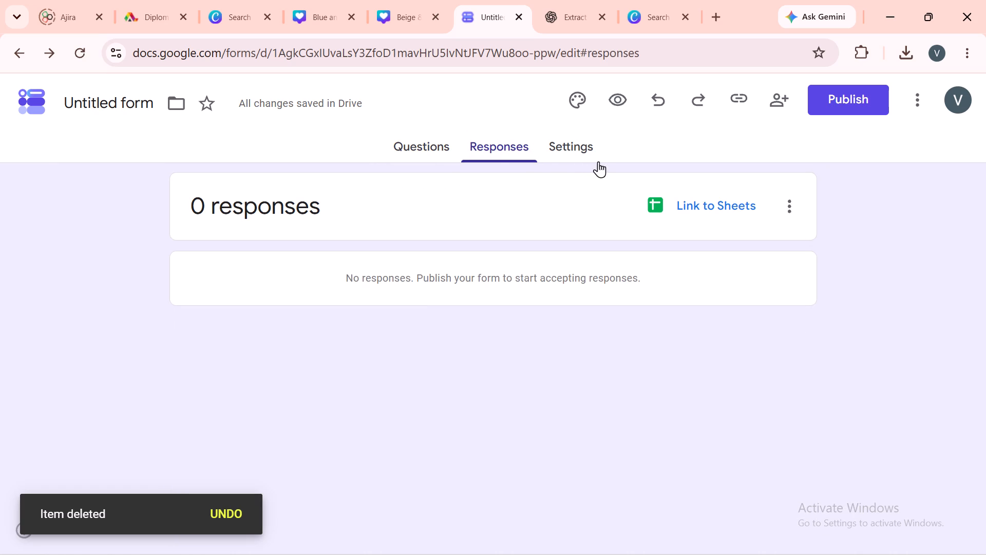
left_click(564, 146)
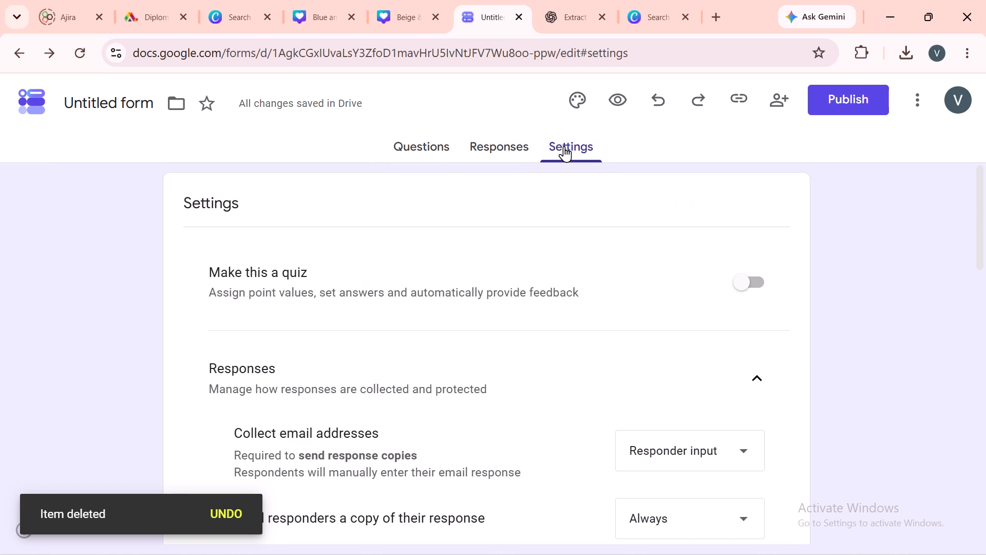
scroll(290, 328, "down", 3)
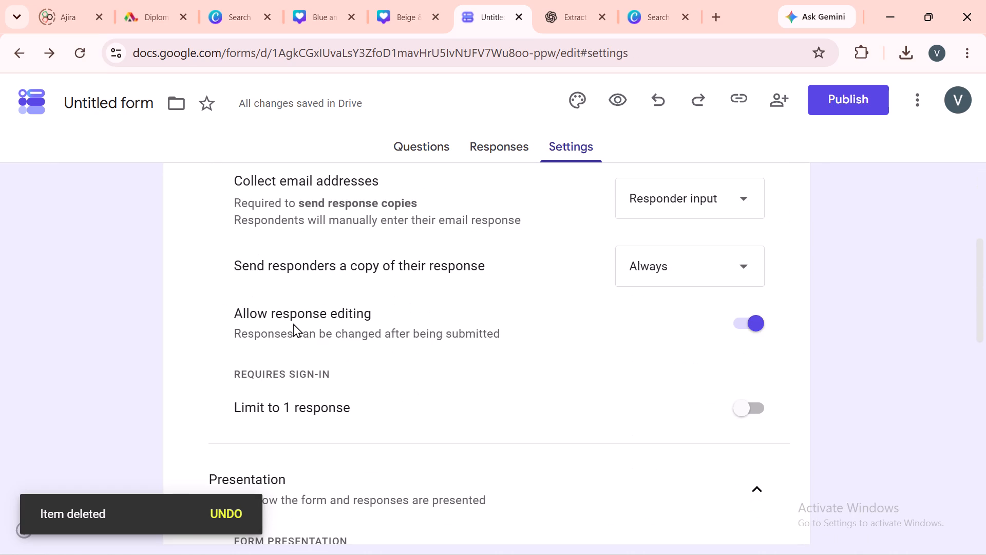
scroll(297, 306, "down", 4)
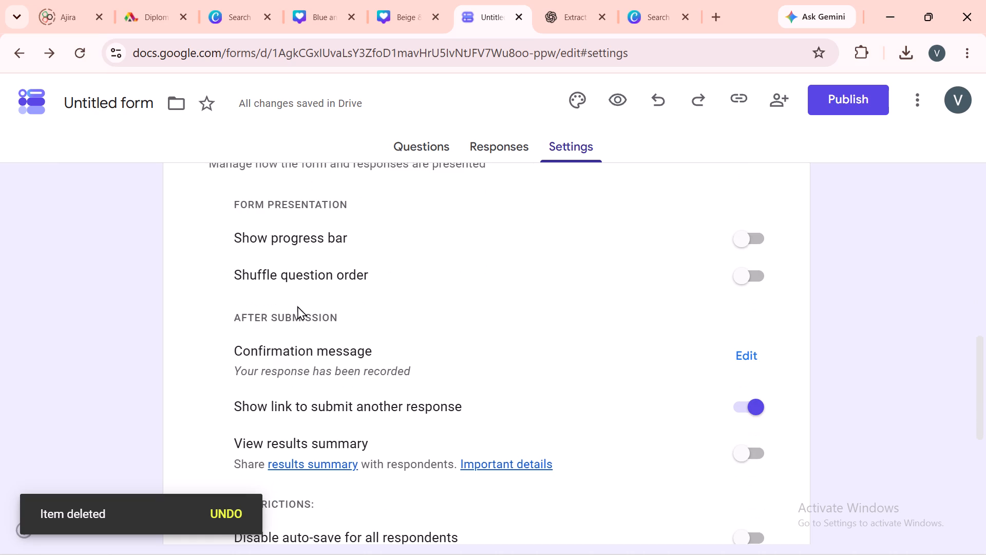
scroll(314, 286, "down", 6)
scroll(334, 265, "up", 7)
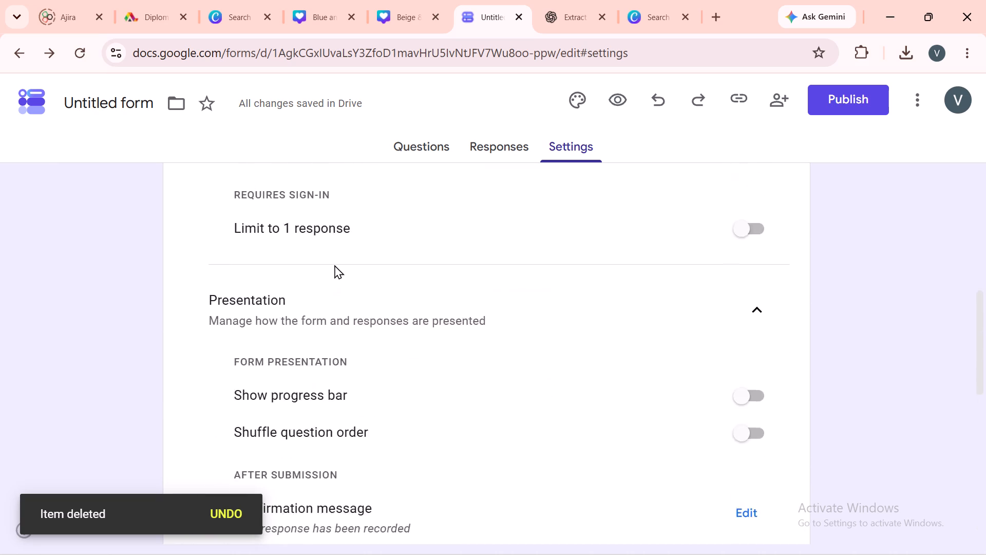
scroll(334, 265, "up", 7)
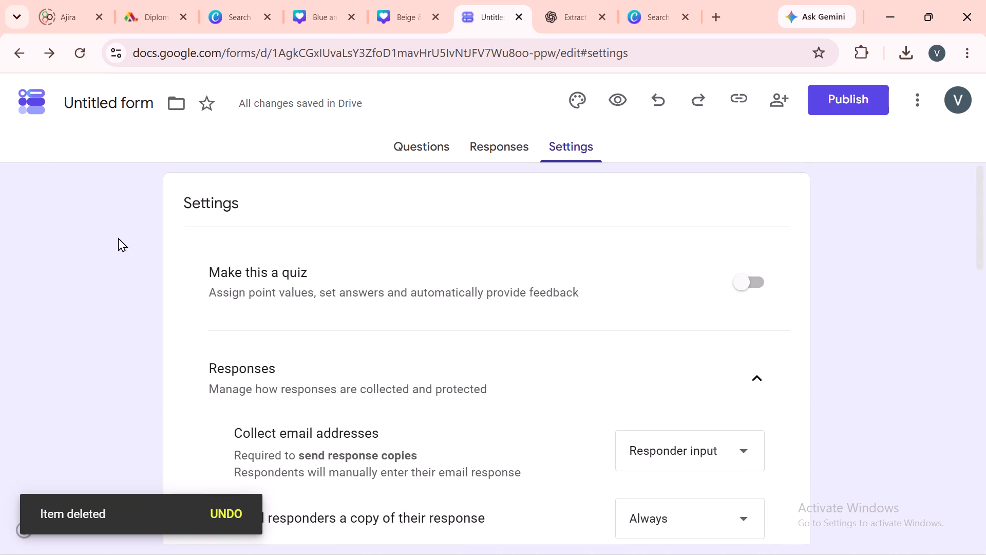
left_click(420, 150)
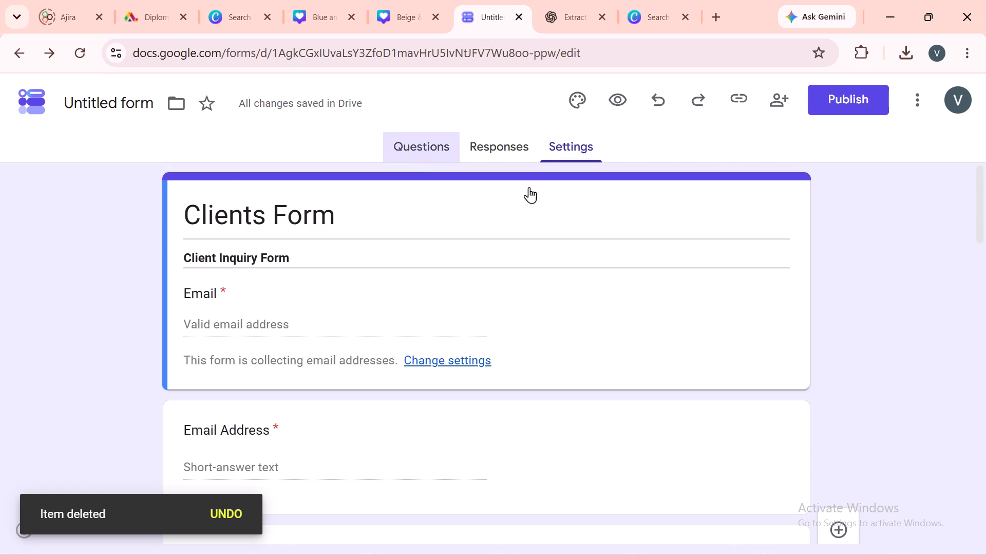
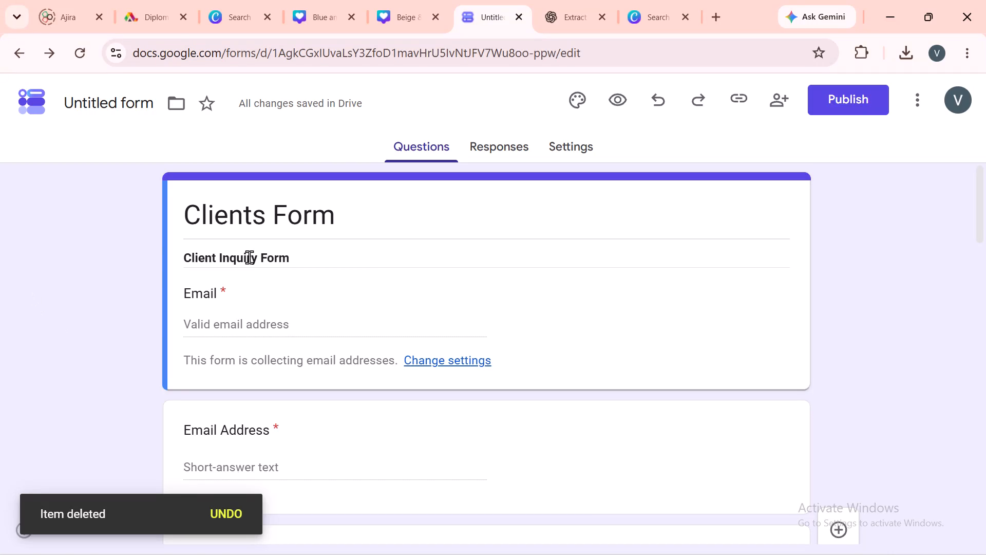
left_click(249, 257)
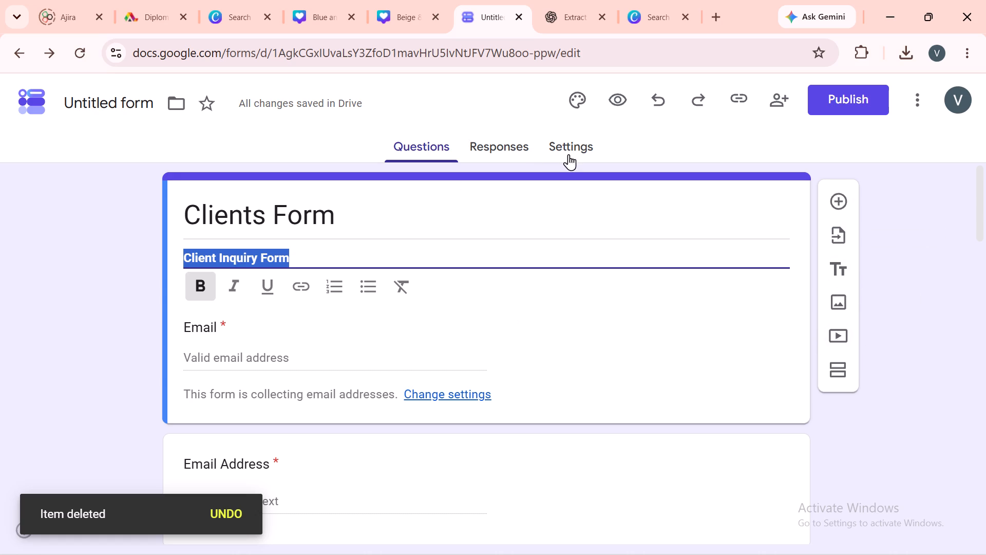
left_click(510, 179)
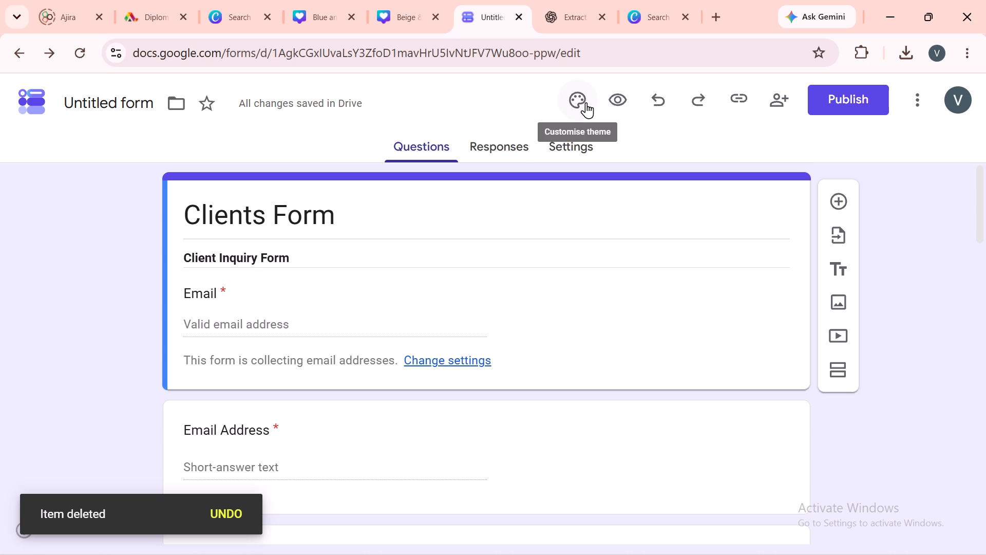
Set the form theme's header and question fonts to Montserrat.
left_click(586, 102)
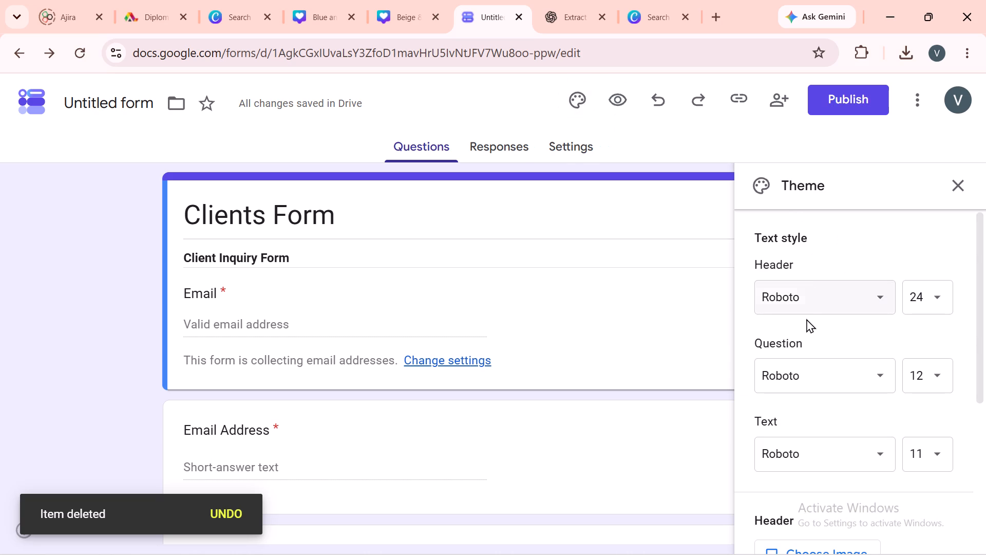
scroll(836, 340, "down", 3)
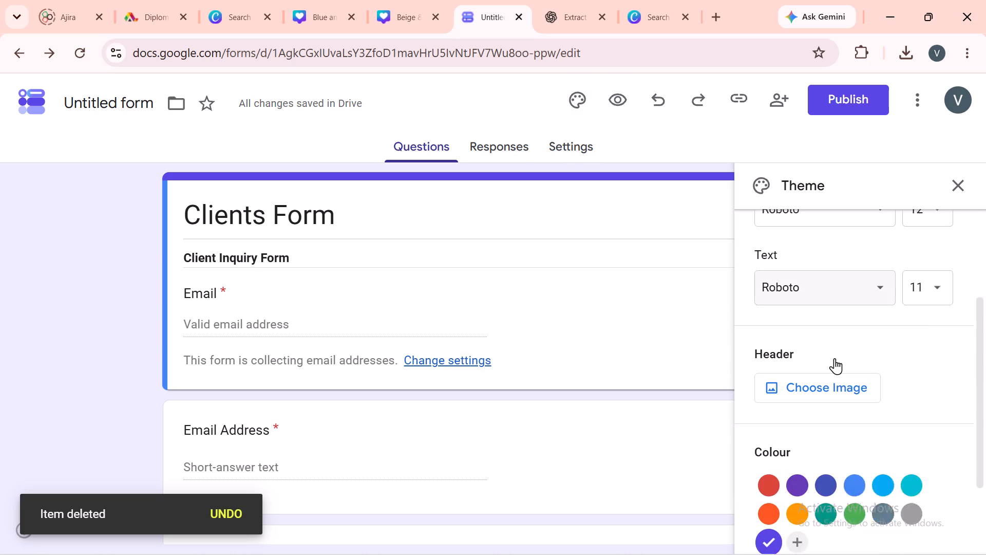
scroll(814, 328, "up", 2)
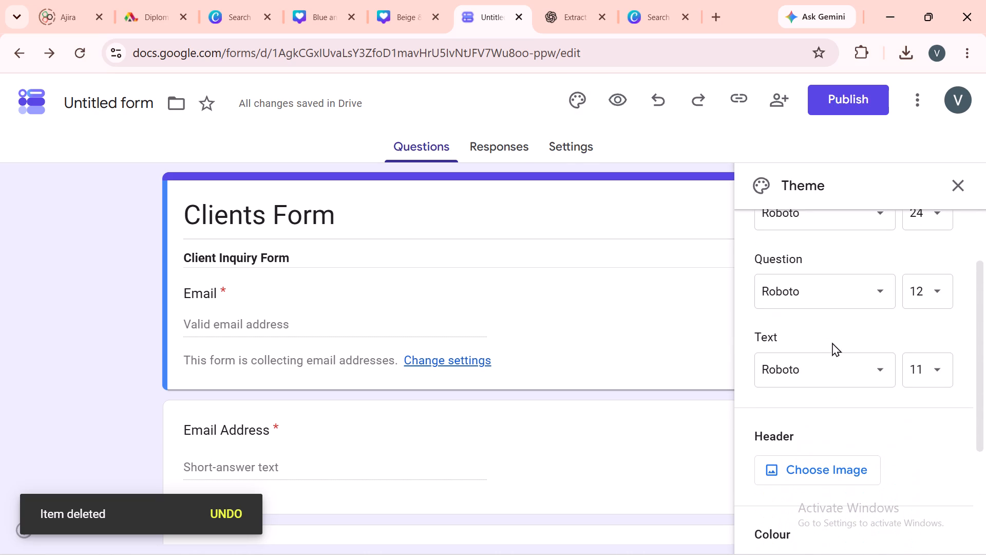
scroll(814, 336, "up", 2)
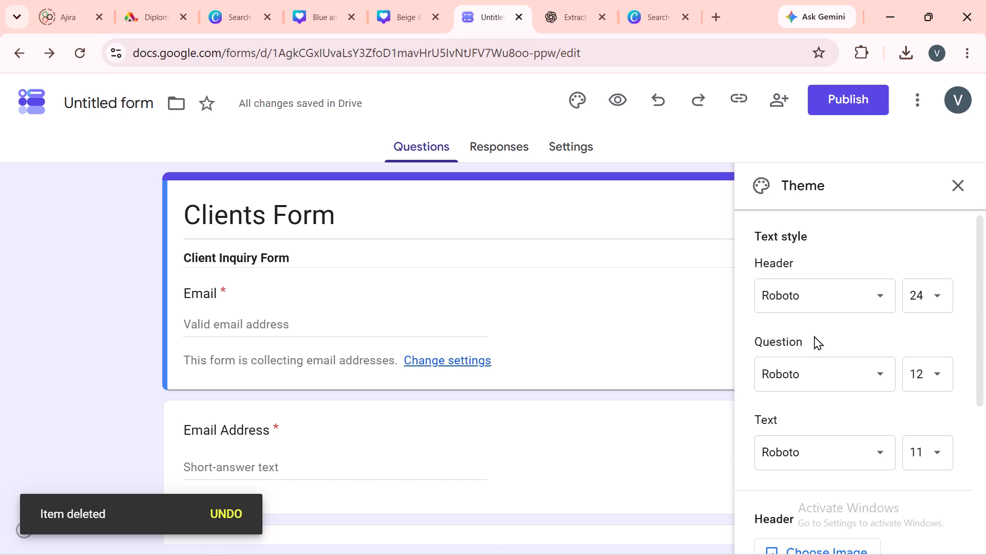
left_click(884, 295)
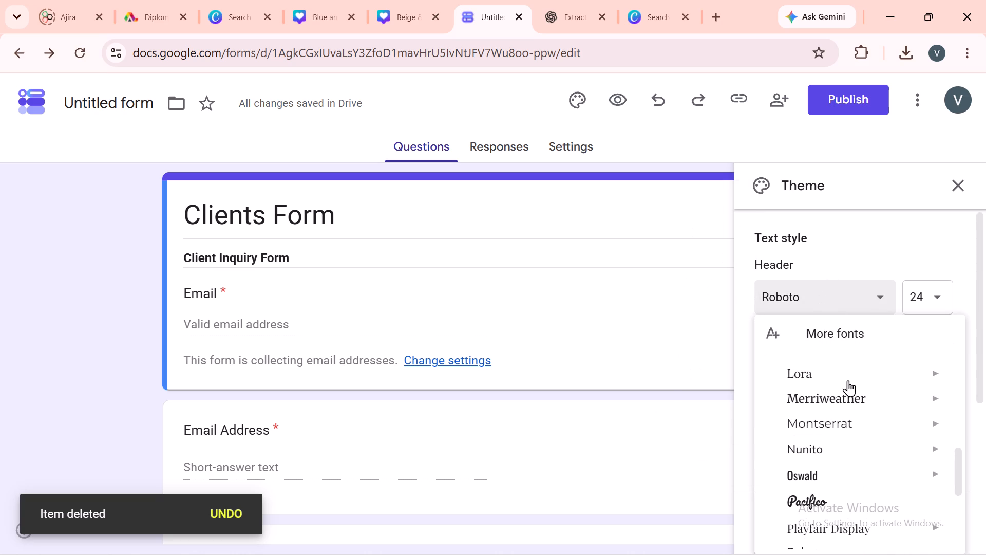
left_click(844, 421)
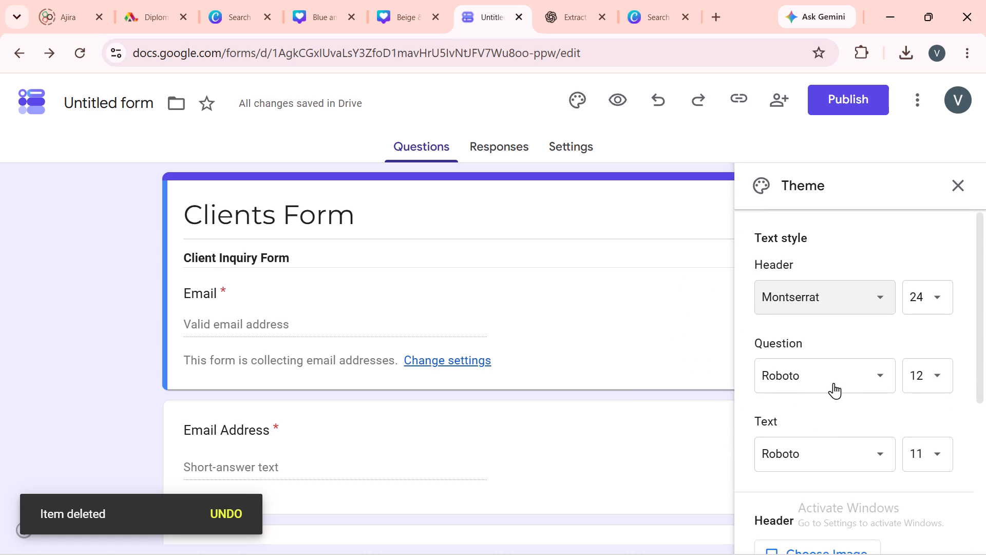
left_click(882, 375)
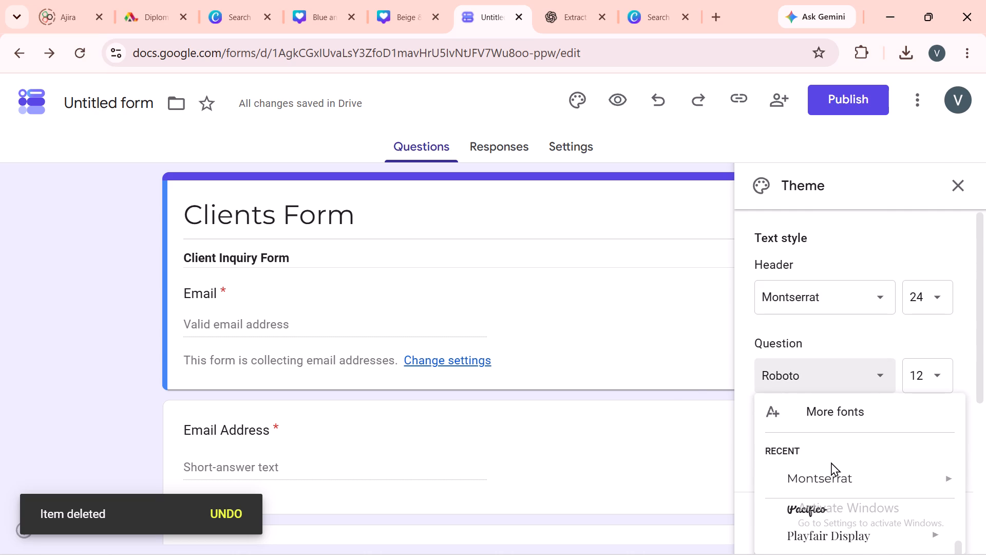
left_click(831, 472)
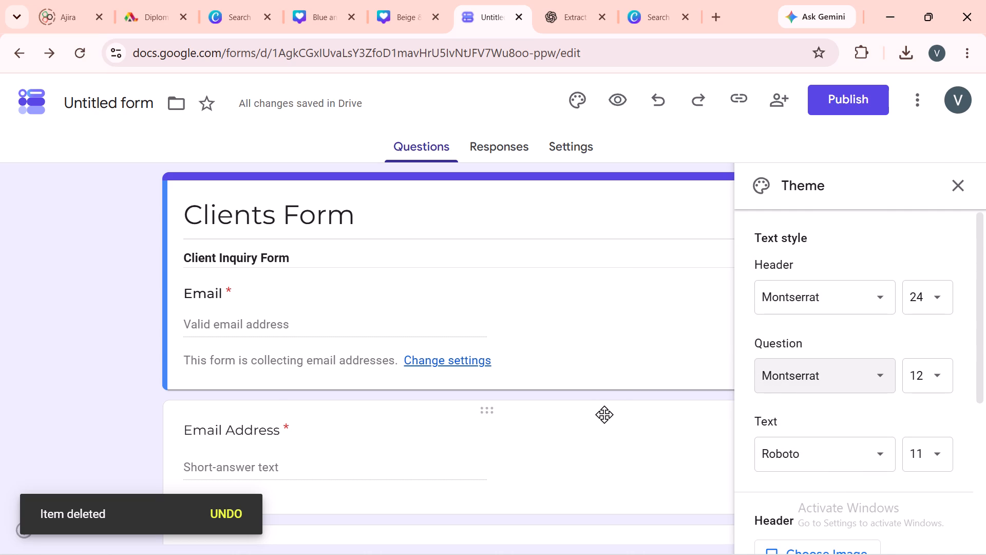
Set the form theme's text font to Montserrat and close the theme settings.
scroll(604, 416, "down", 2)
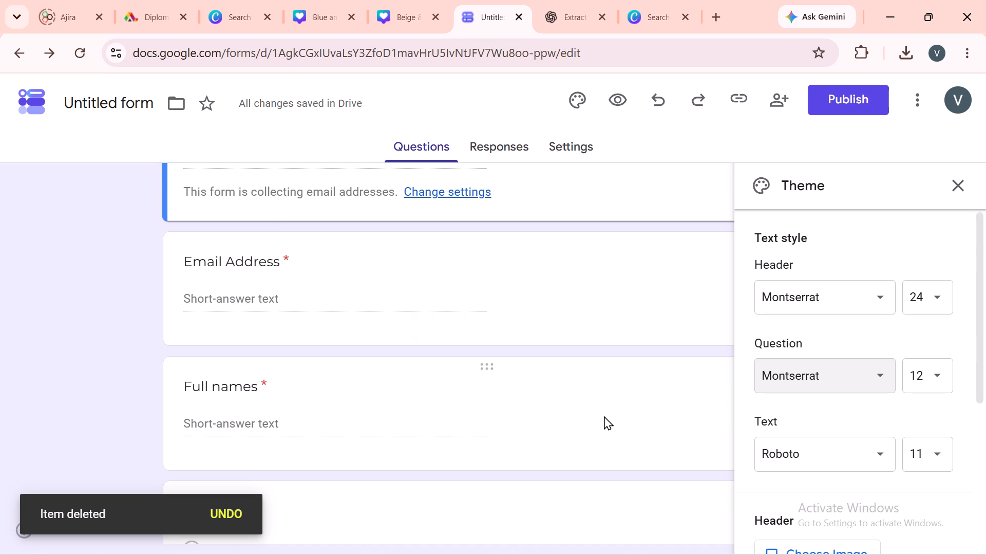
scroll(604, 406, "up", 2)
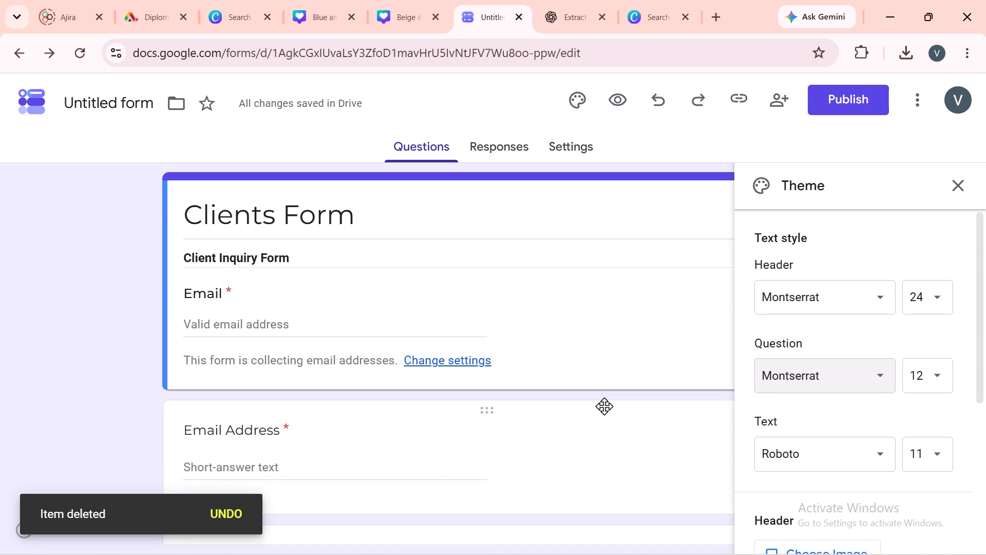
scroll(604, 406, "down", 4)
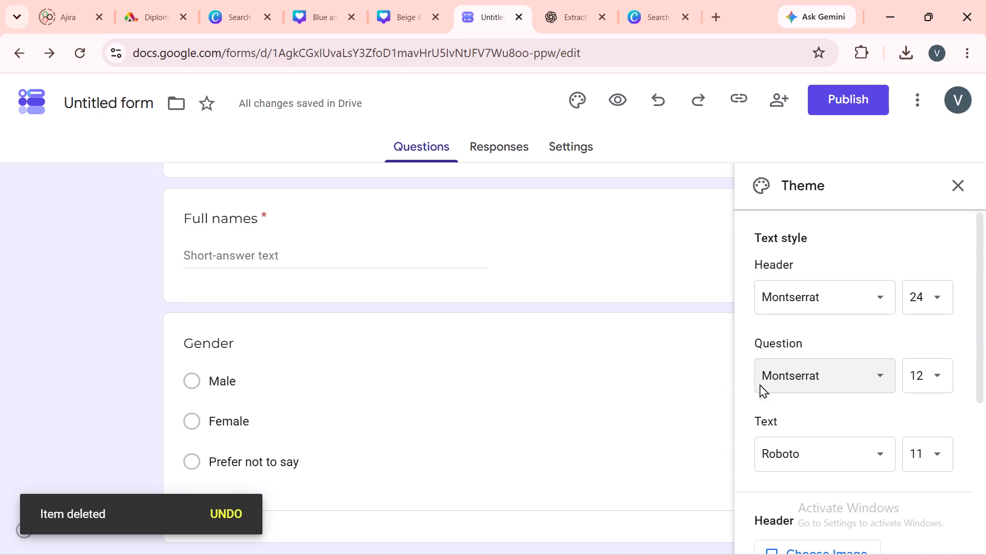
scroll(853, 379, "down", 2)
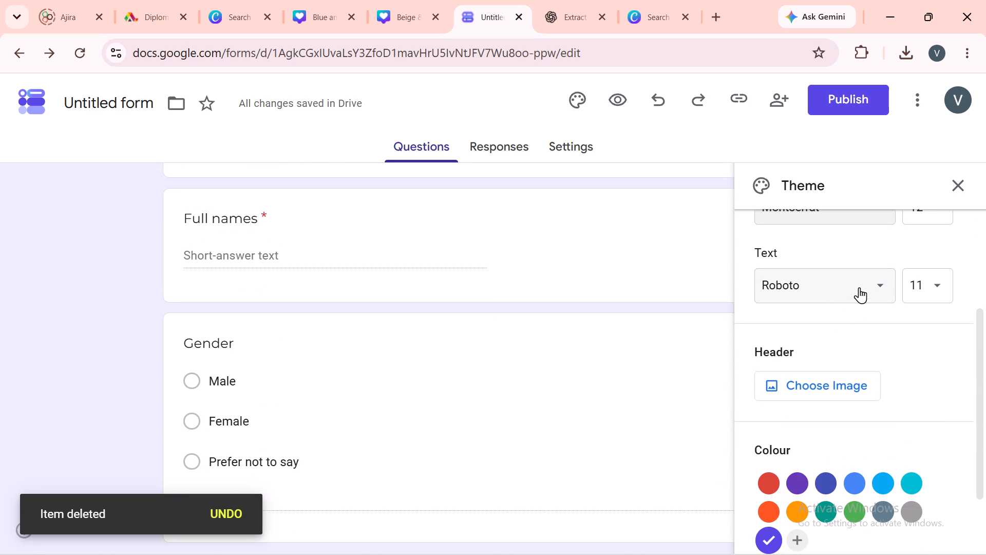
left_click(878, 282)
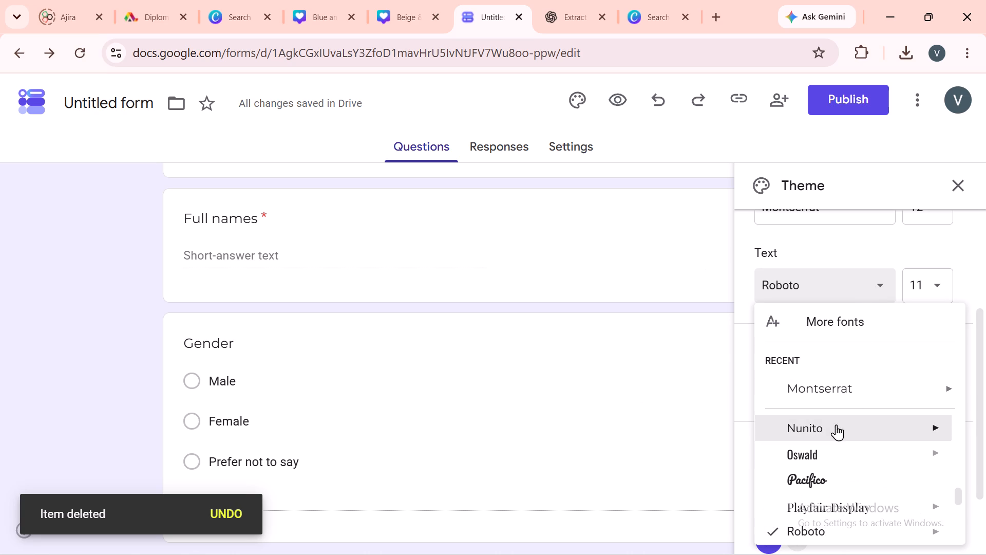
left_click(835, 392)
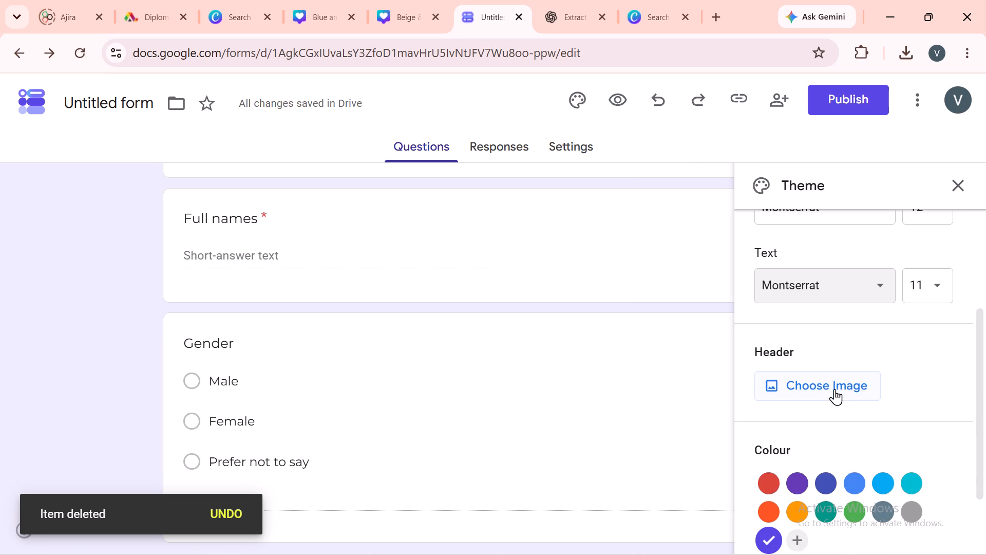
left_click(954, 186)
Compare the form header's Email field with the Email Address and Full names questions below it.
scroll(661, 318, "up", 2)
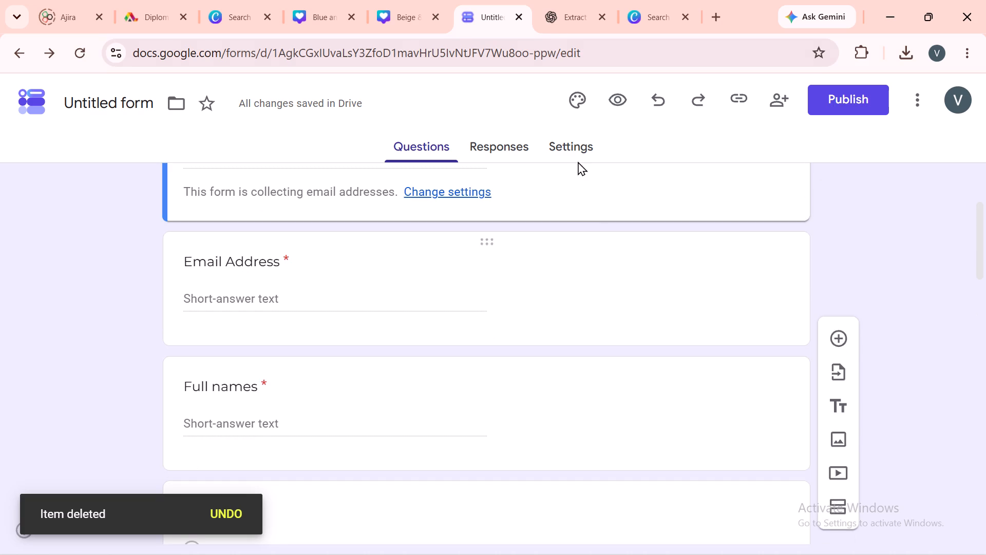
scroll(572, 283, "up", 5)
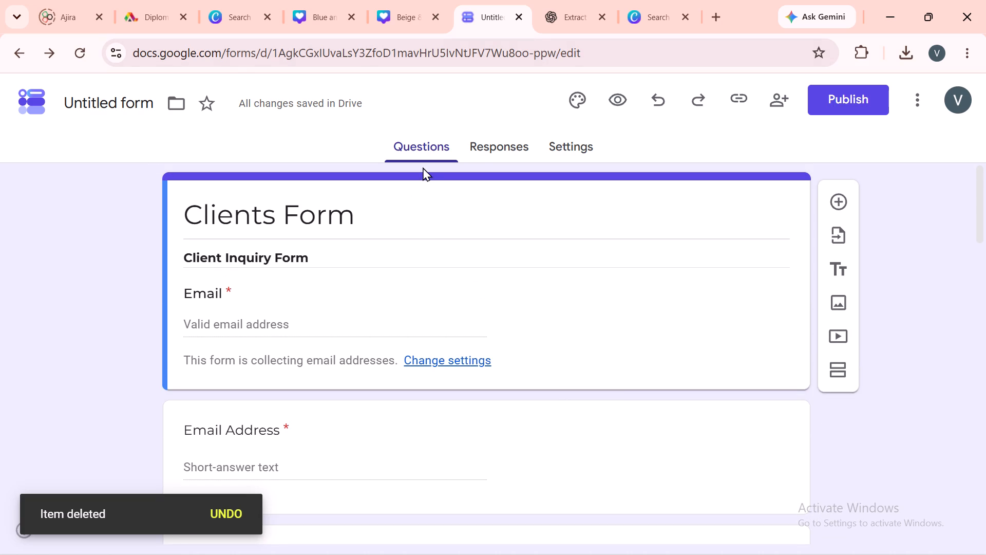
left_click(428, 172)
scroll(310, 340, "down", 3)
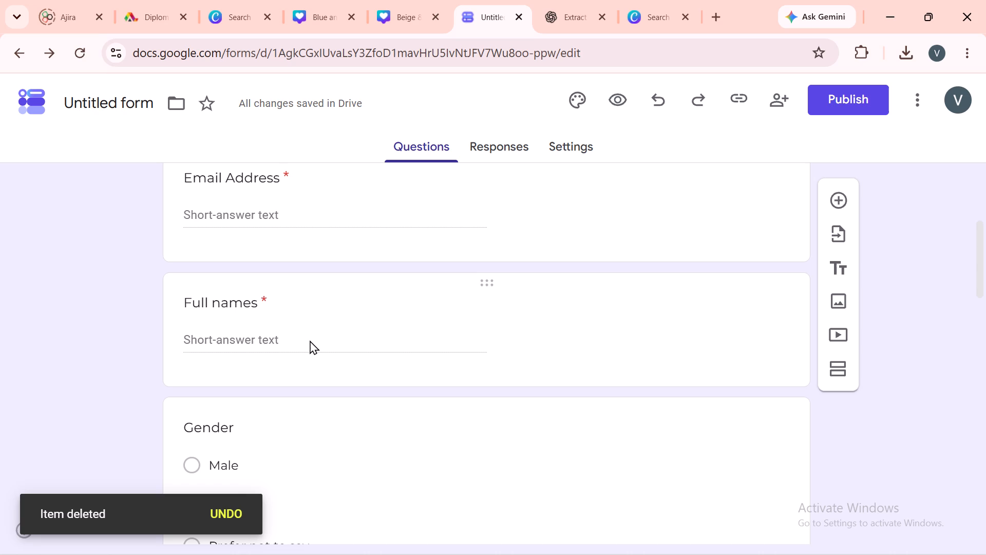
scroll(310, 340, "up", 2)
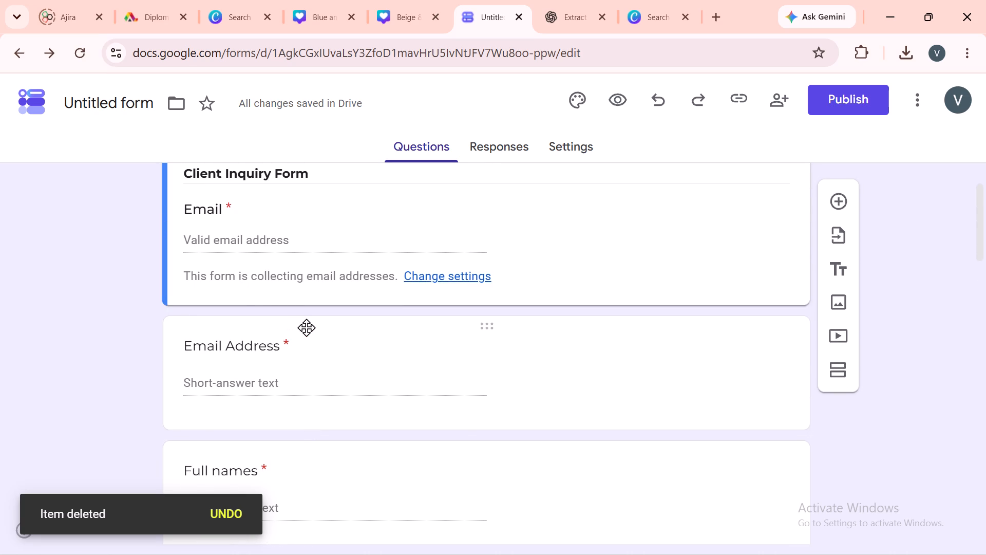
scroll(253, 383, "down", 1)
scroll(253, 383, "up", 2)
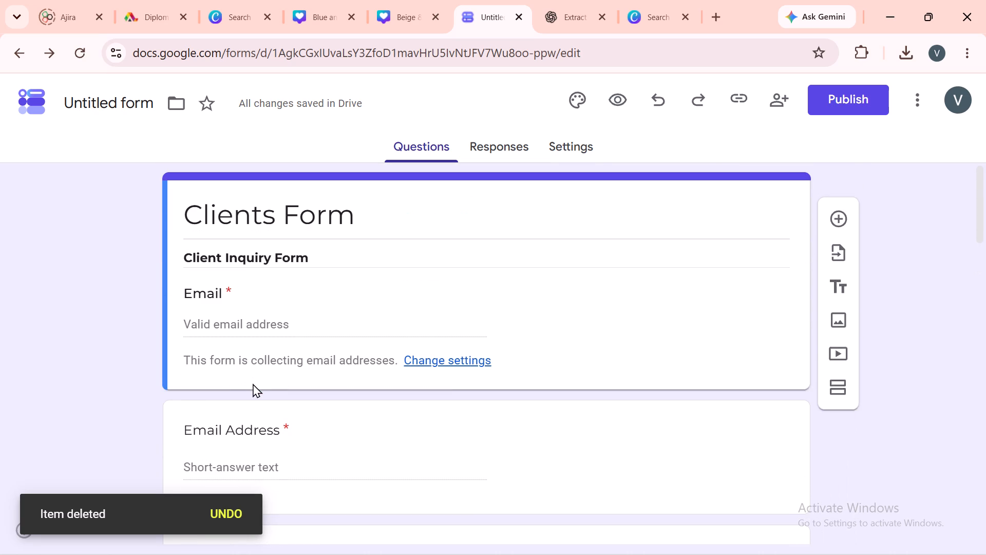
scroll(253, 383, "down", 2)
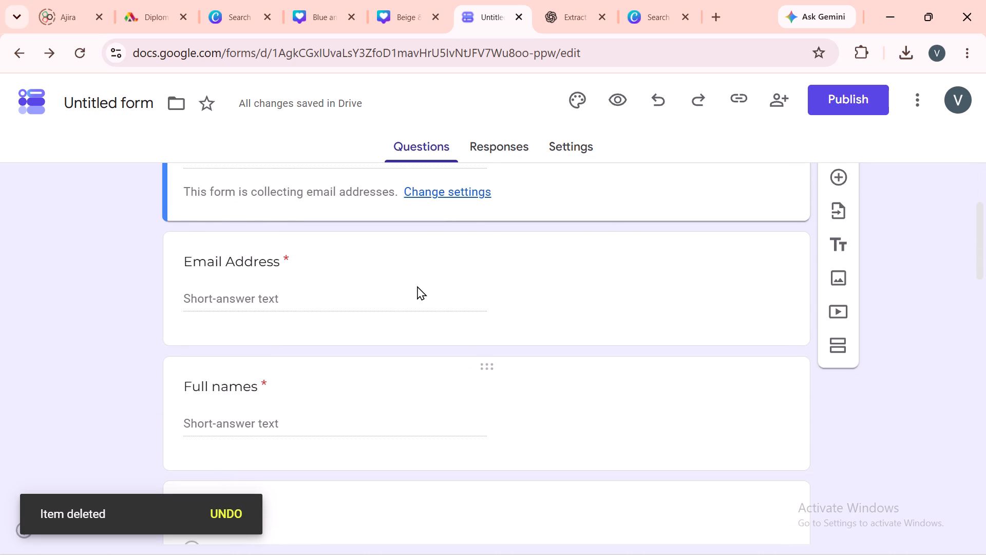
Delete the Email Address question below the form header.
left_click(612, 239)
scroll(316, 348, "up", 2)
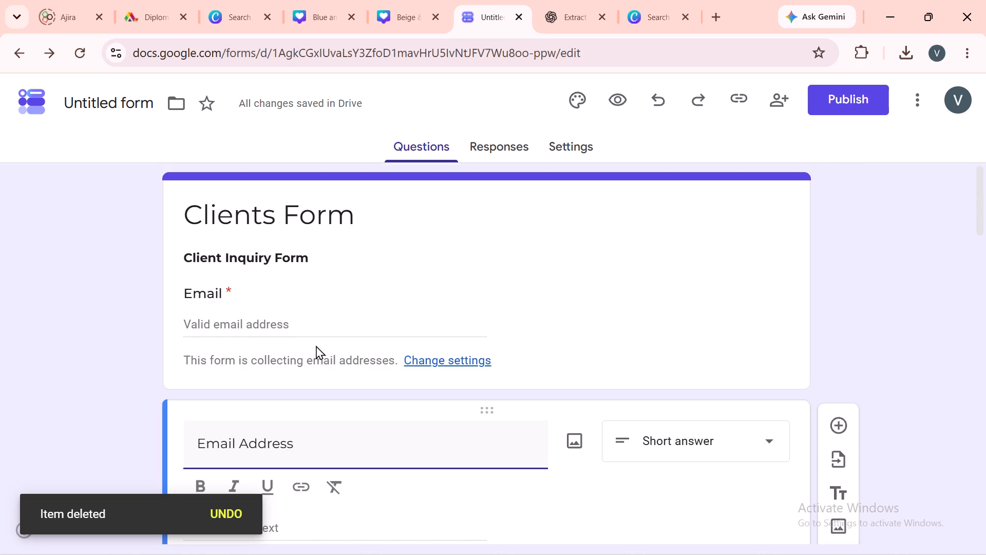
left_click(272, 290)
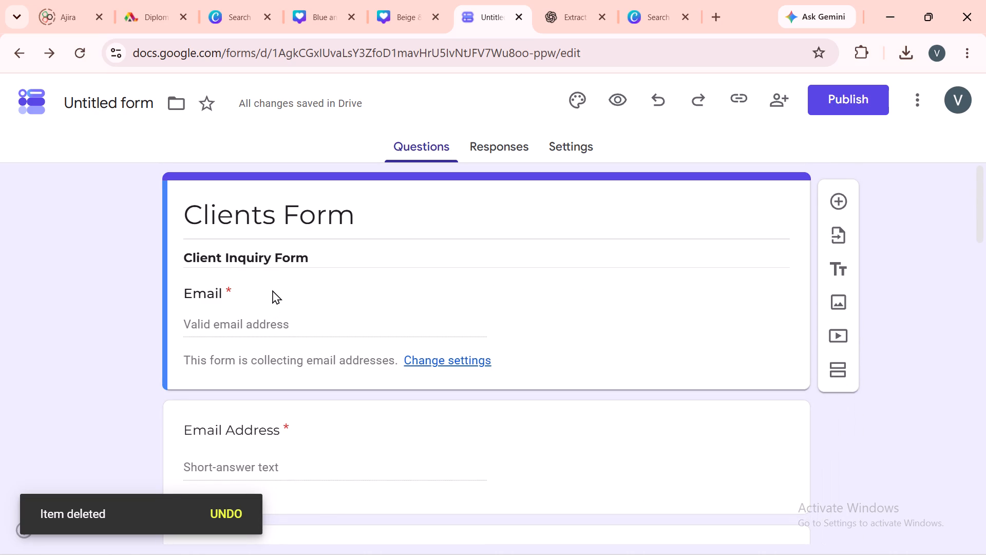
scroll(282, 300, "down", 2)
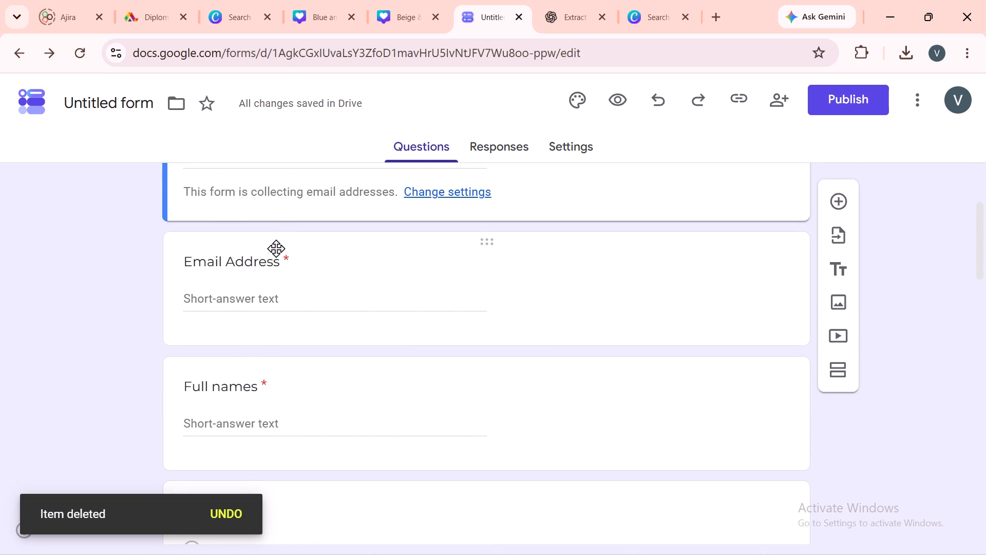
left_click(290, 245)
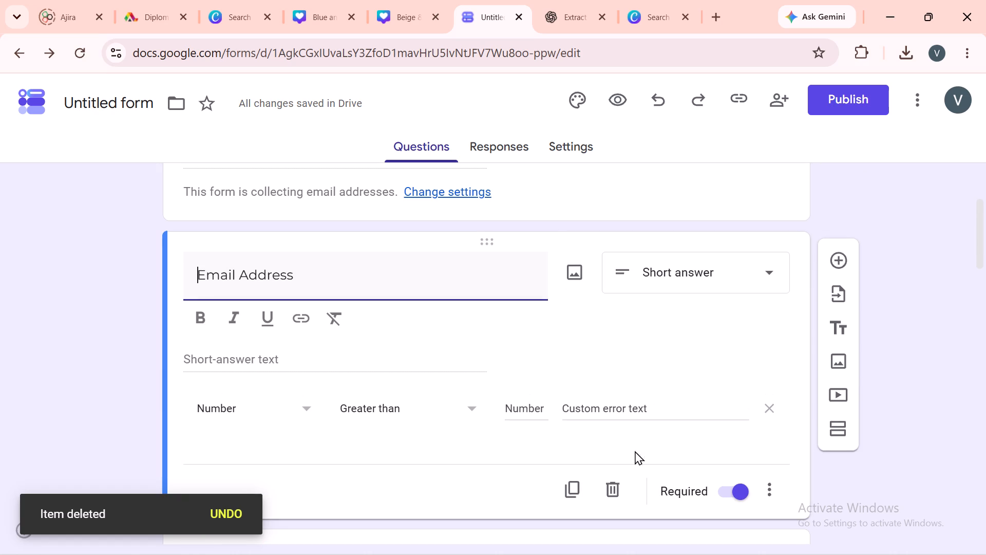
left_click(617, 487)
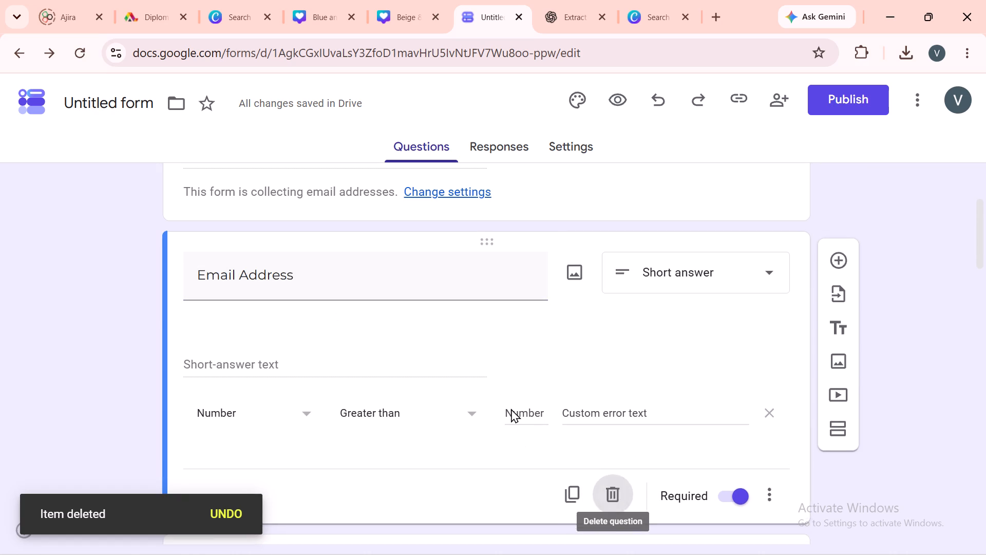
Review the form from its header through the phone number, service needed, project deadline and budget questions.
scroll(435, 373, "up", 2)
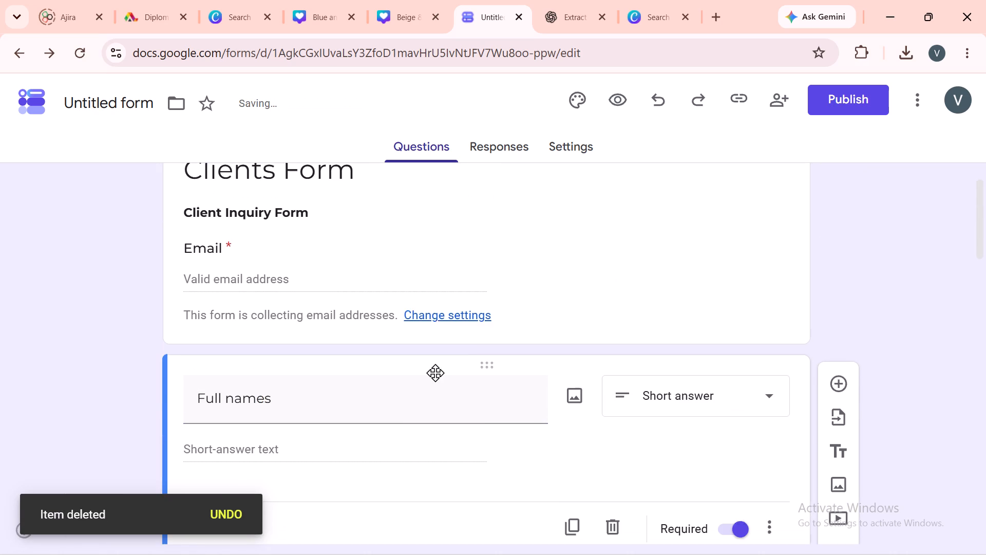
left_click(366, 285)
scroll(366, 285, "down", 2)
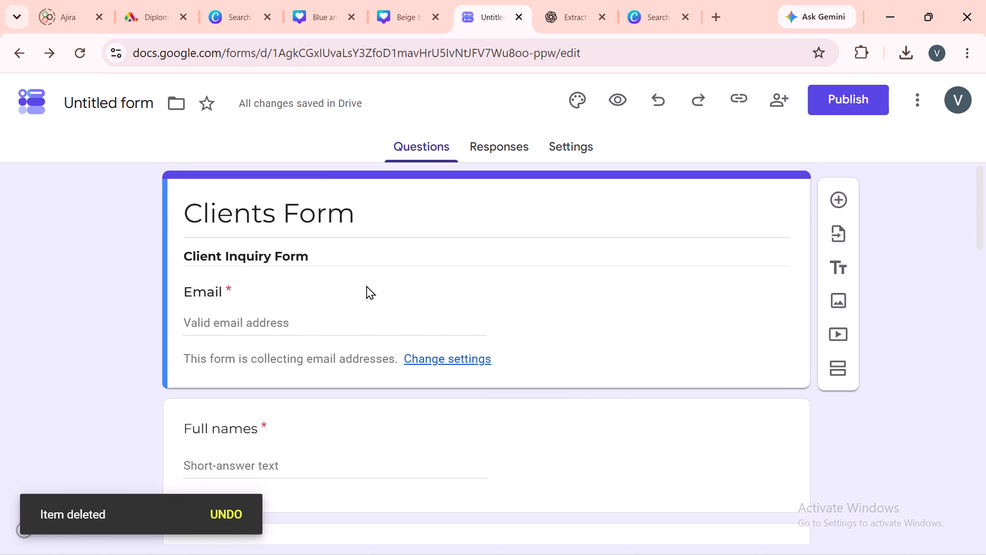
scroll(366, 285, "down", 4)
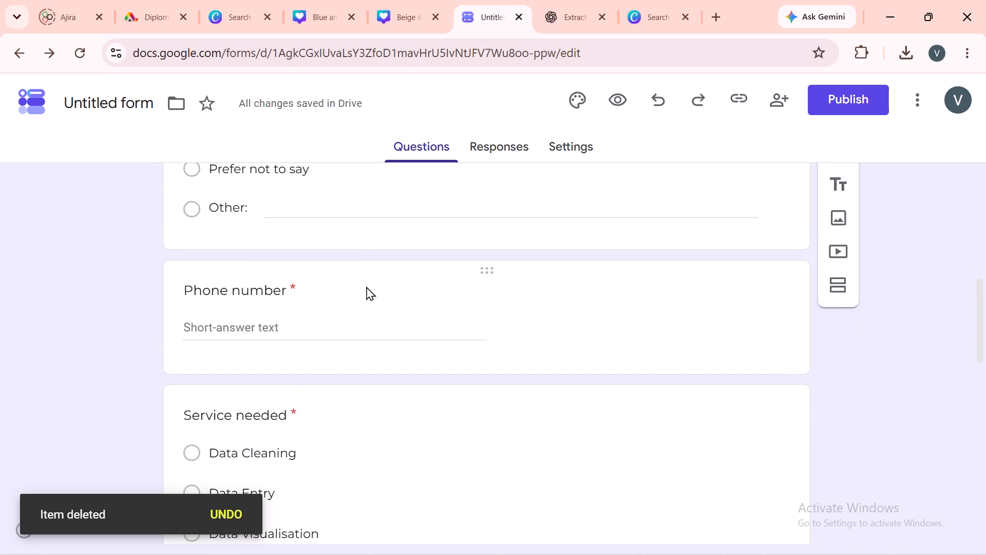
scroll(366, 286, "down", 7)
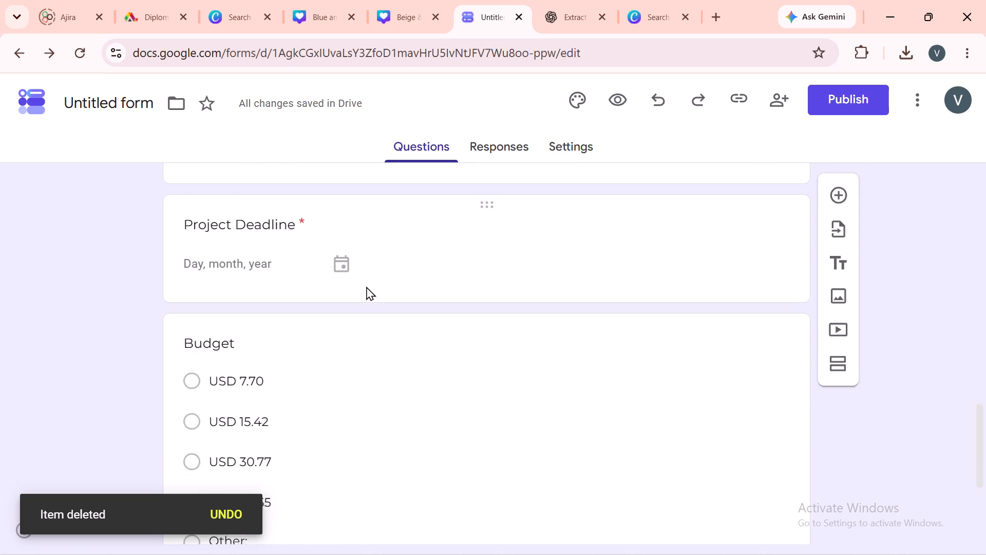
scroll(369, 281, "down", 2)
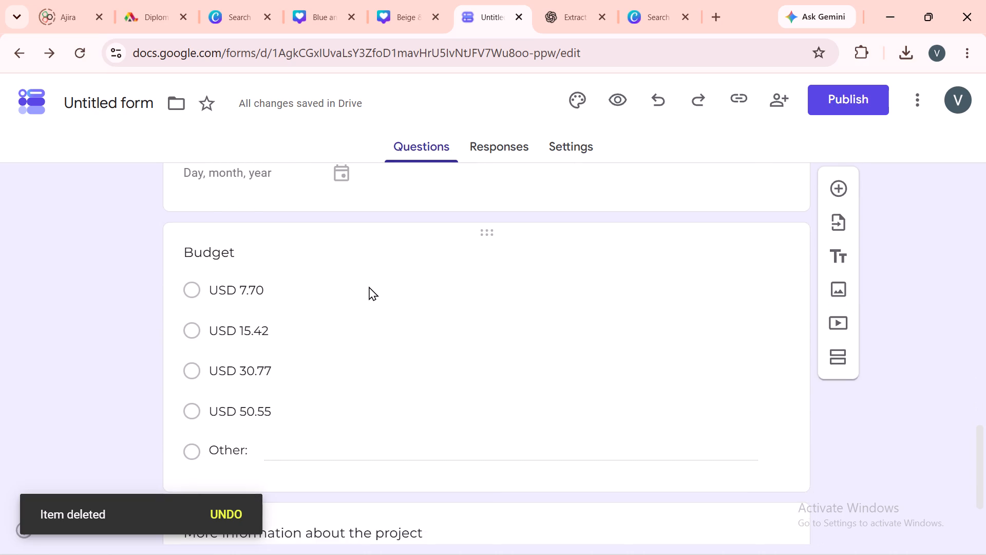
scroll(369, 286, "down", 3)
scroll(369, 286, "up", 7)
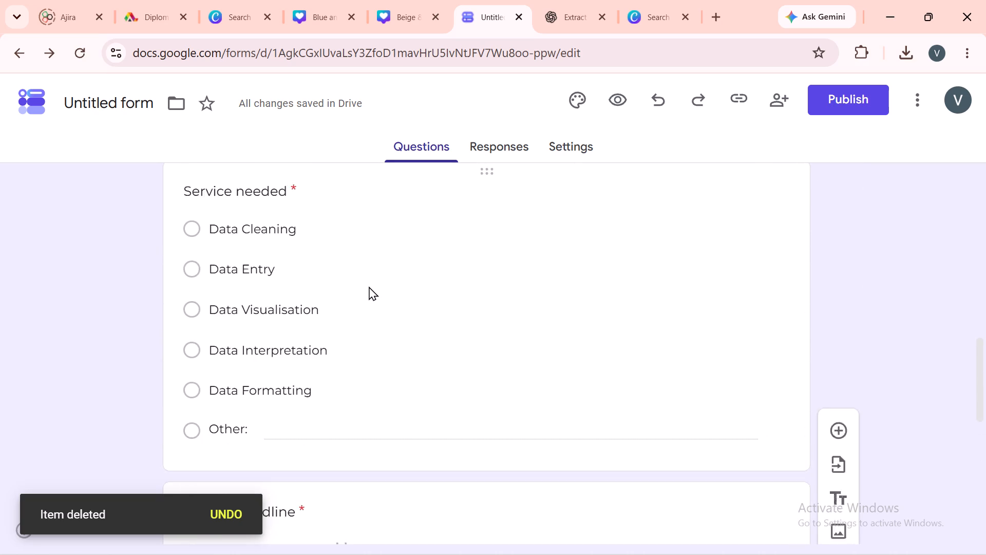
Open the form's theme settings and examine the text style, header image, colour and background options.
scroll(369, 286, "up", 12)
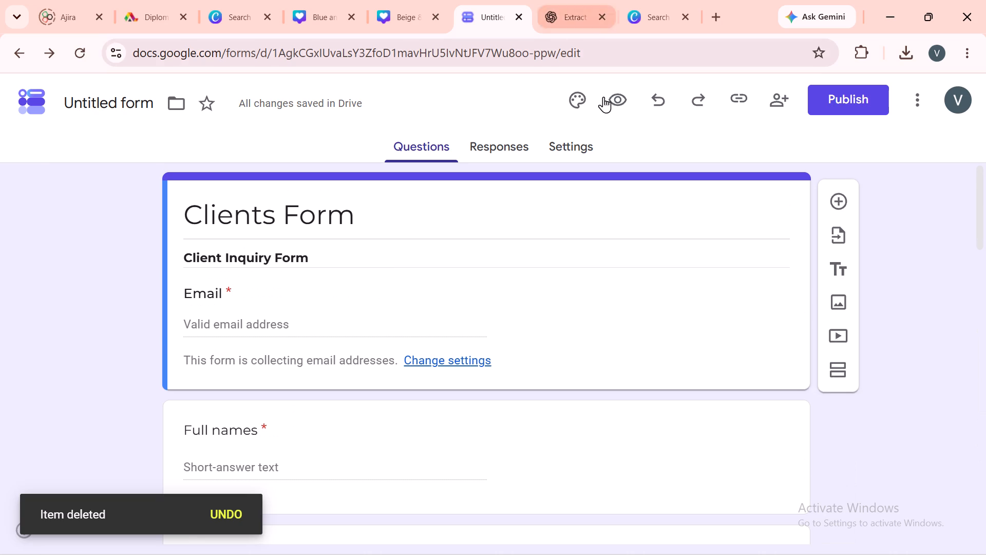
left_click(580, 99)
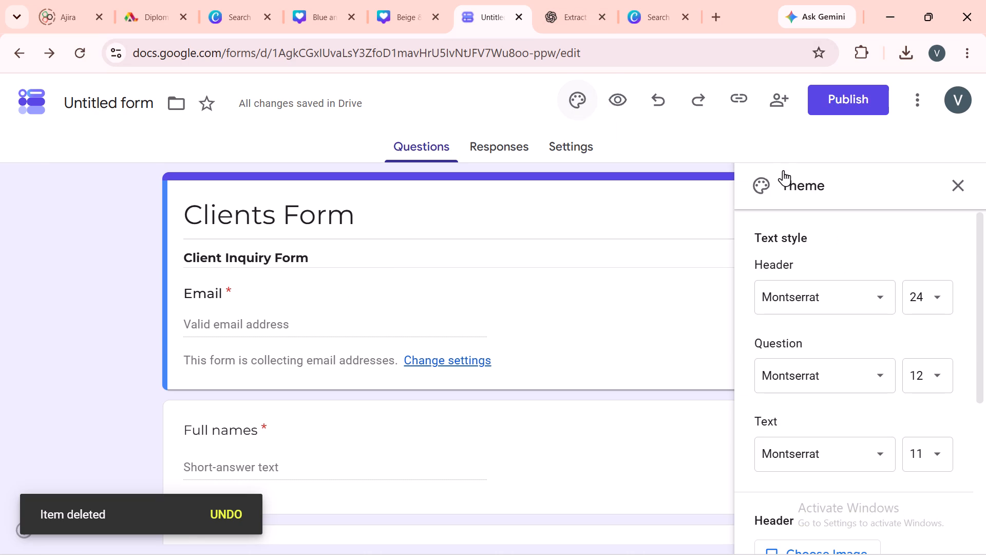
scroll(821, 288, "down", 1)
scroll(864, 368, "down", 2)
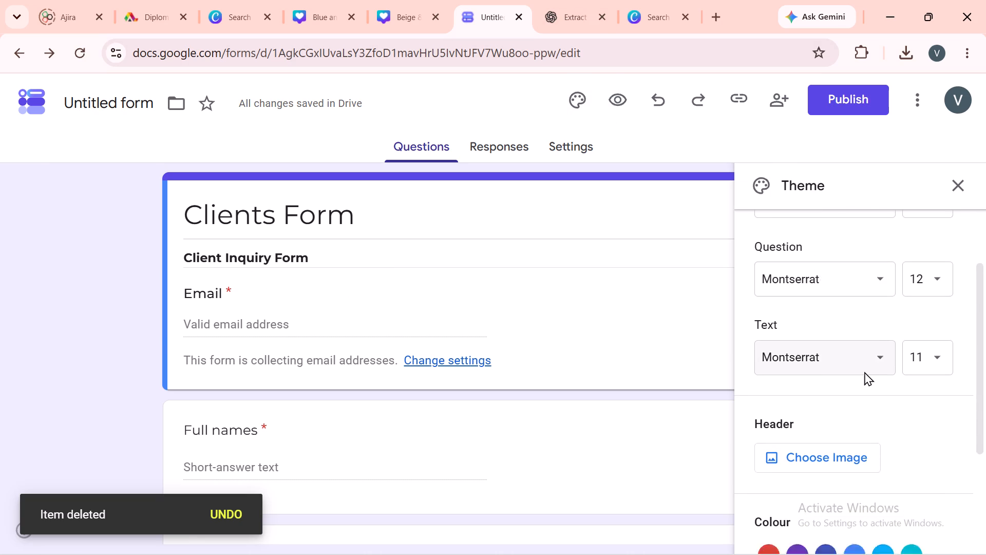
scroll(864, 372, "down", 1)
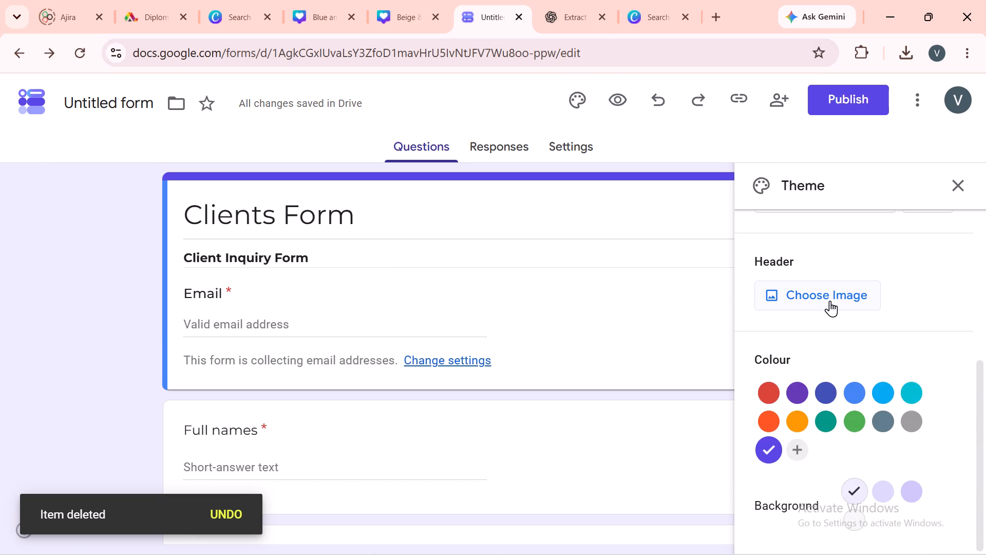
scroll(830, 301, "down", 1)
scroll(830, 301, "up", 4)
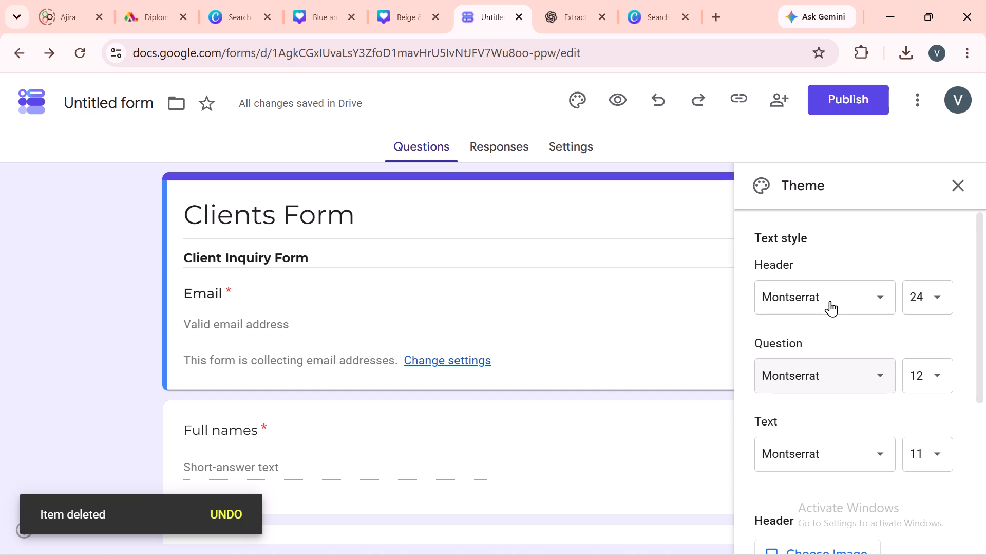
scroll(830, 301, "up", 2)
scroll(851, 309, "down", 3)
scroll(849, 350, "down", 1)
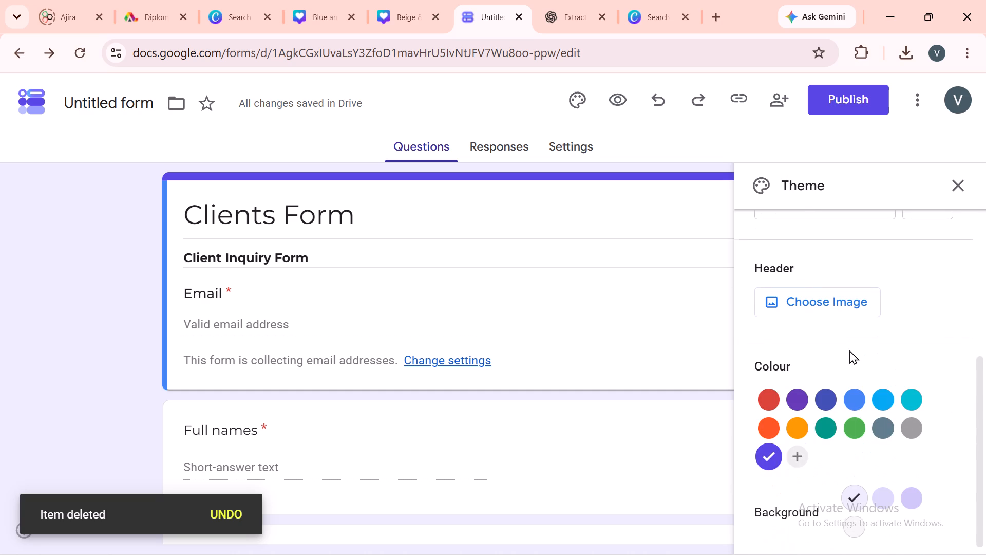
scroll(849, 350, "down", 1)
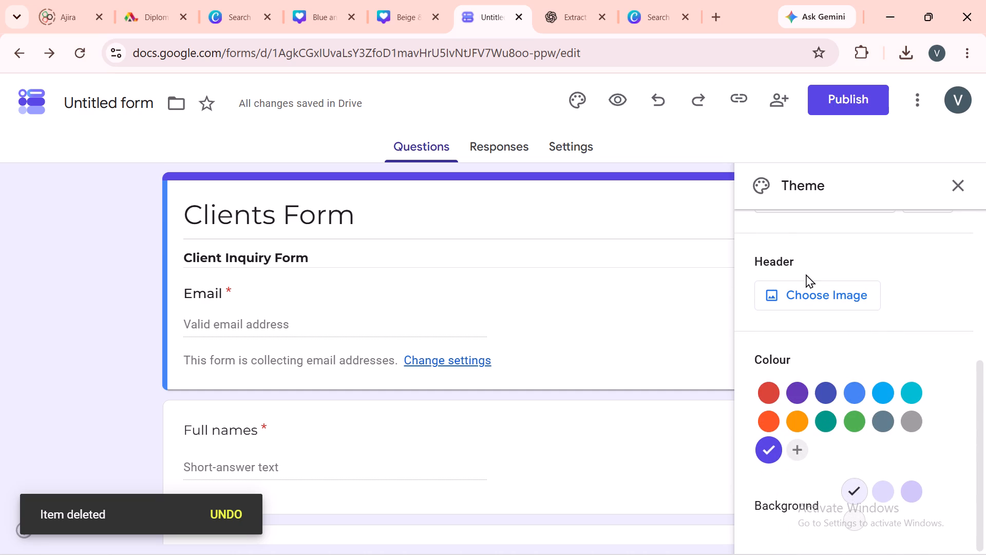
Upload the Data Analyst Services Banner image from Downloads as the form's header image.
left_click(820, 294)
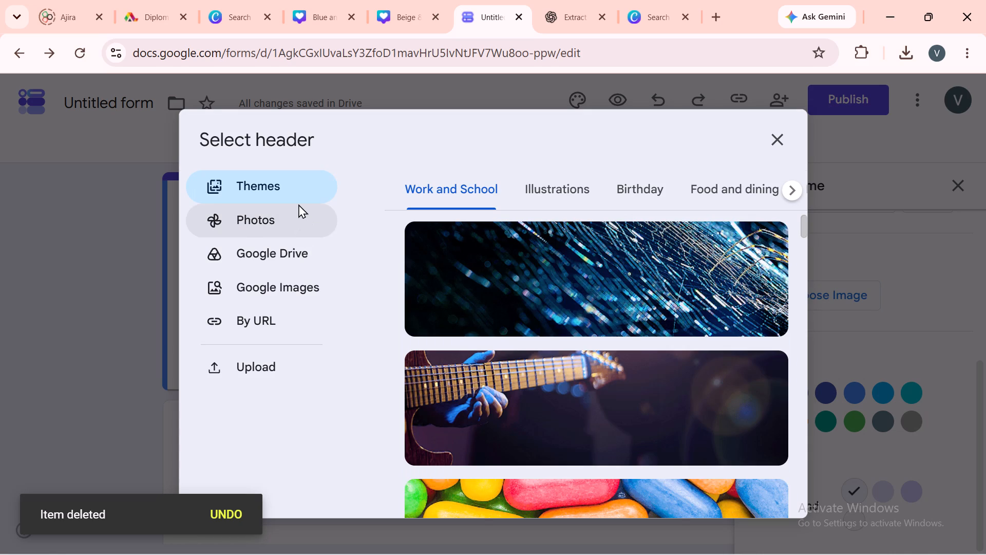
left_click(278, 224)
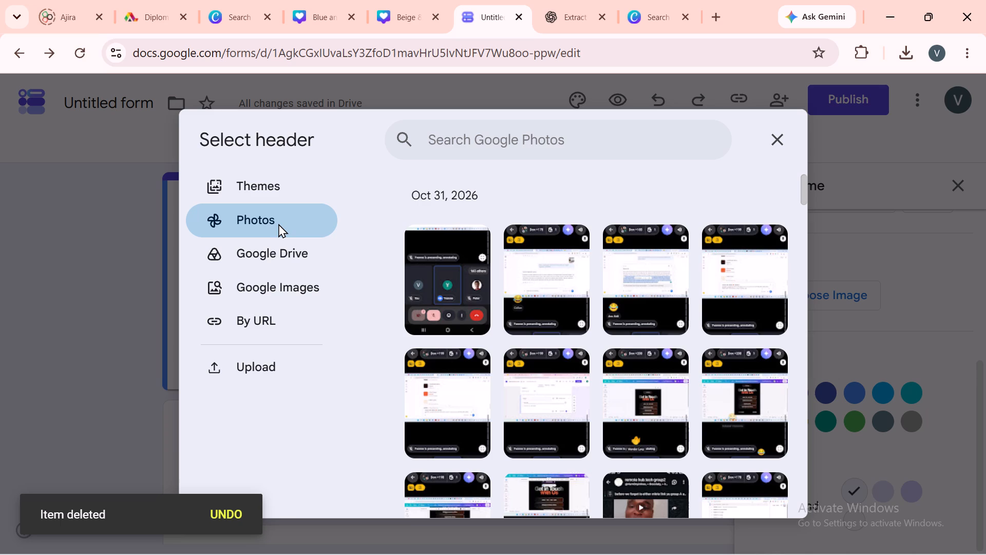
left_click(295, 370)
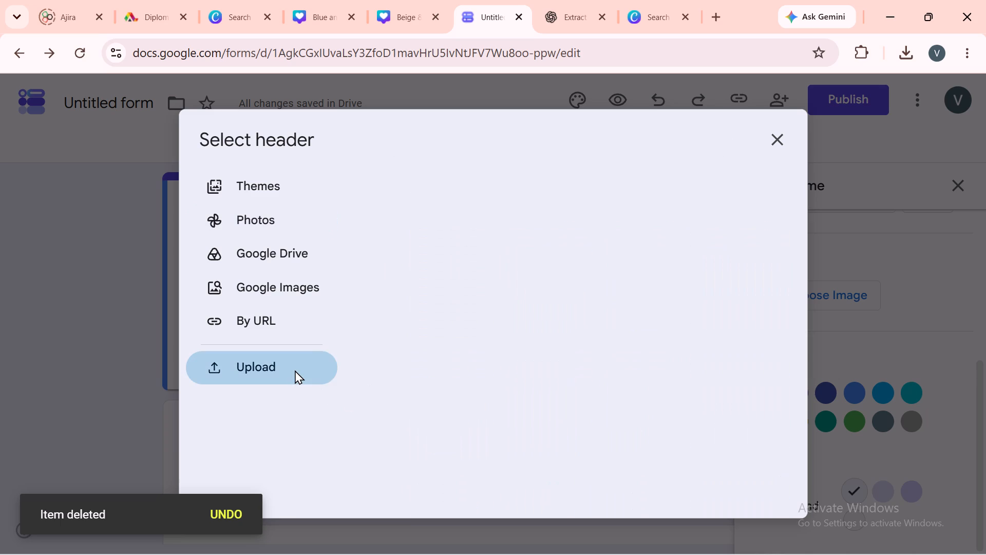
left_click_drag(613, 391, 607, 392)
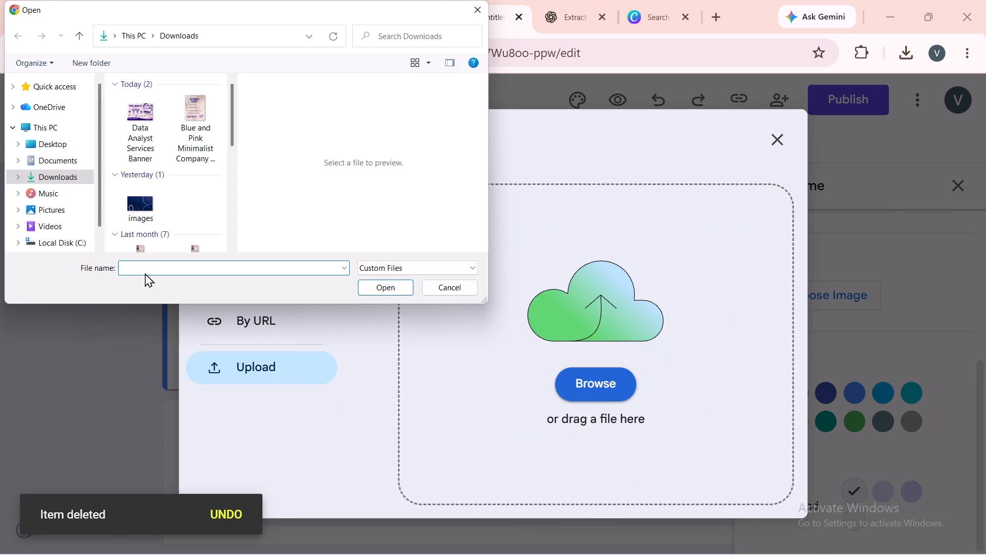
left_click(133, 107)
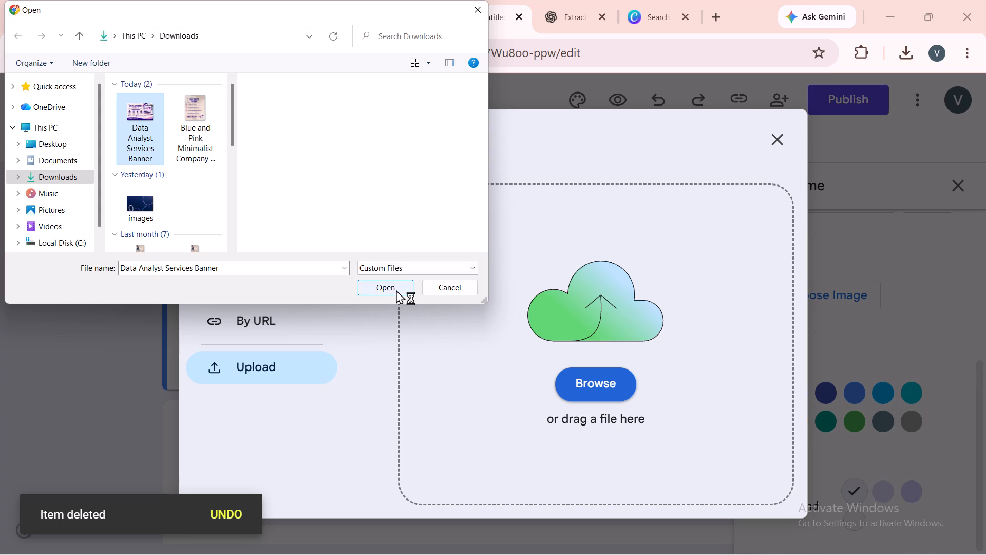
left_click(396, 290)
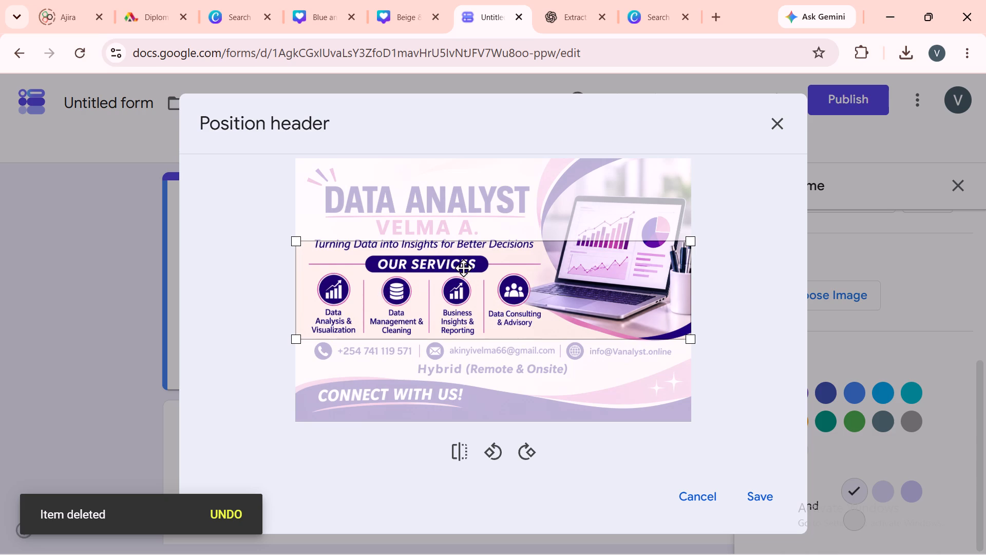
Position the header crop from the "Turning Data into Insights" tagline down to the service labels, keep the banner unmirrored, and save it.
left_click_drag(295, 244, 295, 213)
left_click_drag(295, 213, 295, 187)
left_click_drag(509, 297, 501, 268)
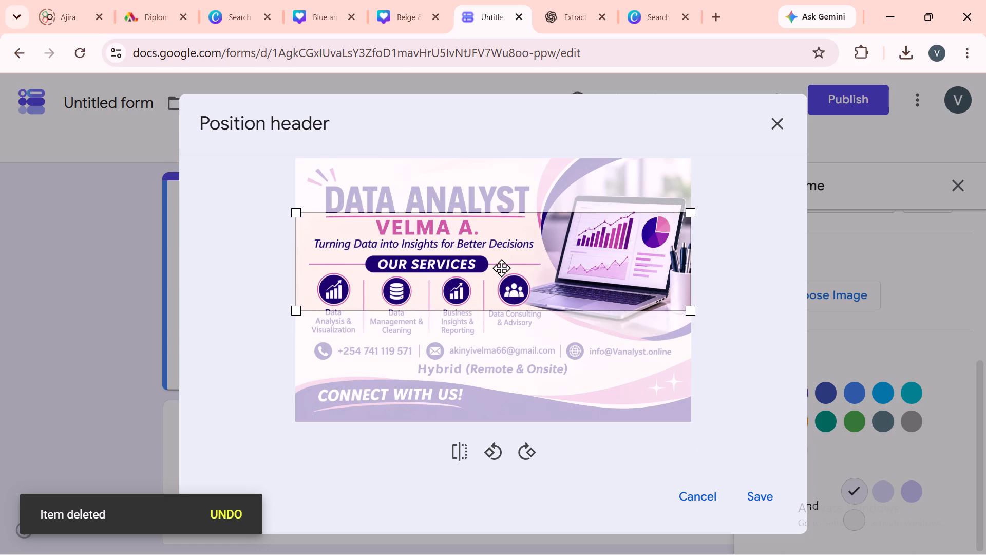
left_click_drag(501, 268, 501, 273)
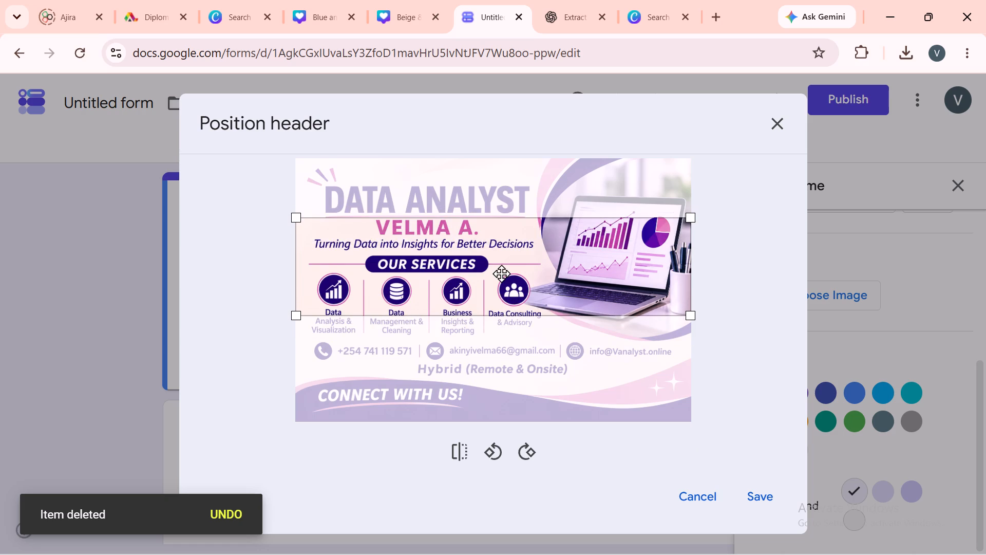
left_click(495, 289)
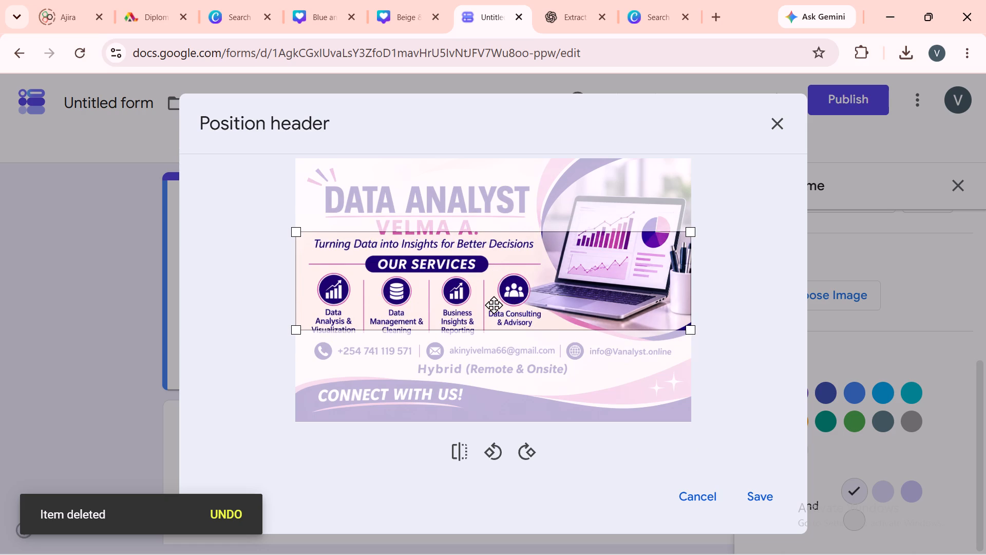
left_click_drag(688, 335, 695, 351)
left_click(472, 302)
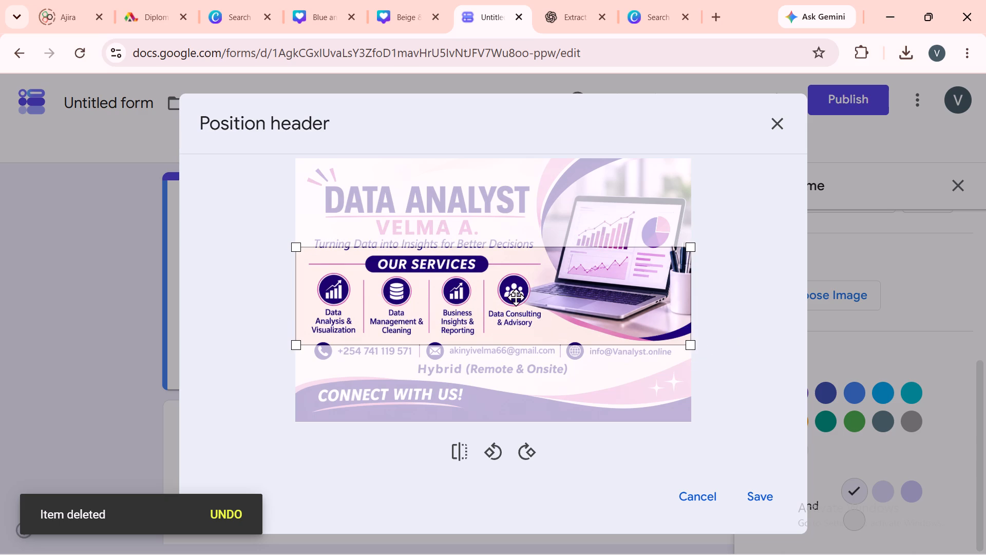
left_click_drag(490, 298, 490, 295)
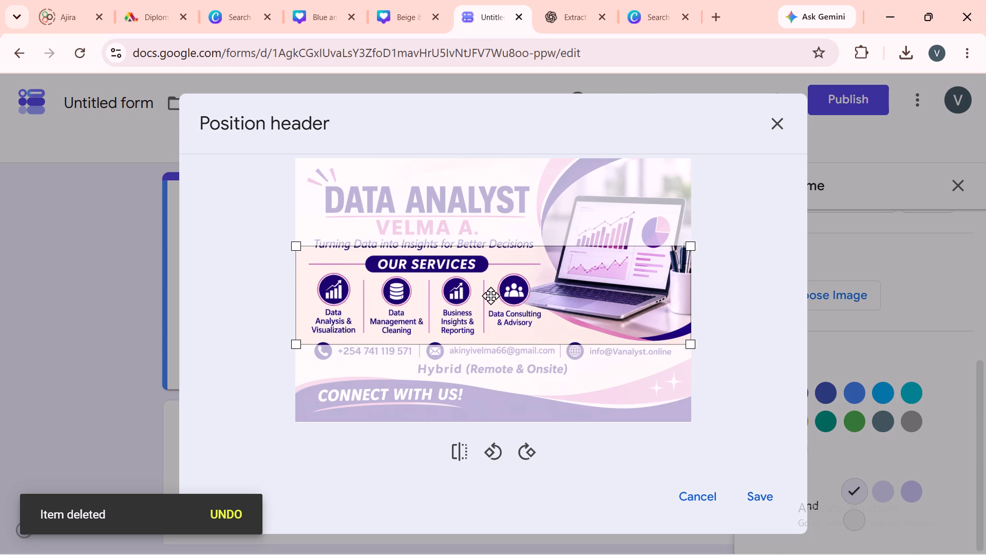
left_click_drag(490, 295, 489, 291)
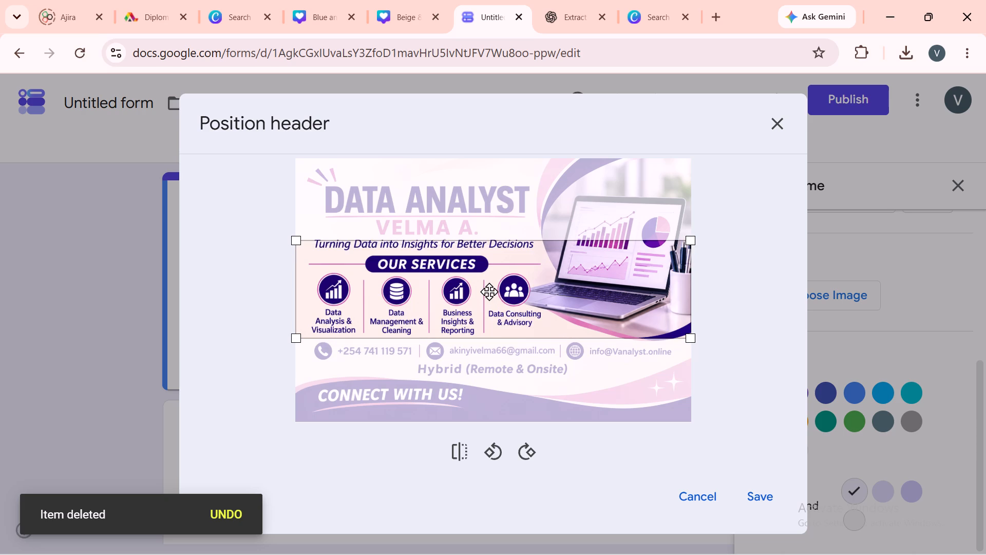
left_click_drag(489, 291, 489, 288)
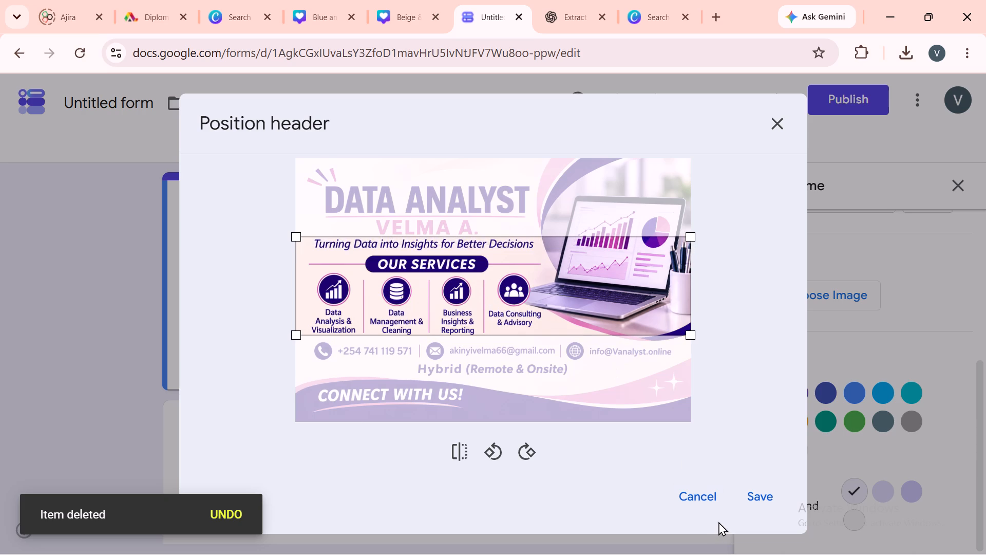
left_click(458, 453)
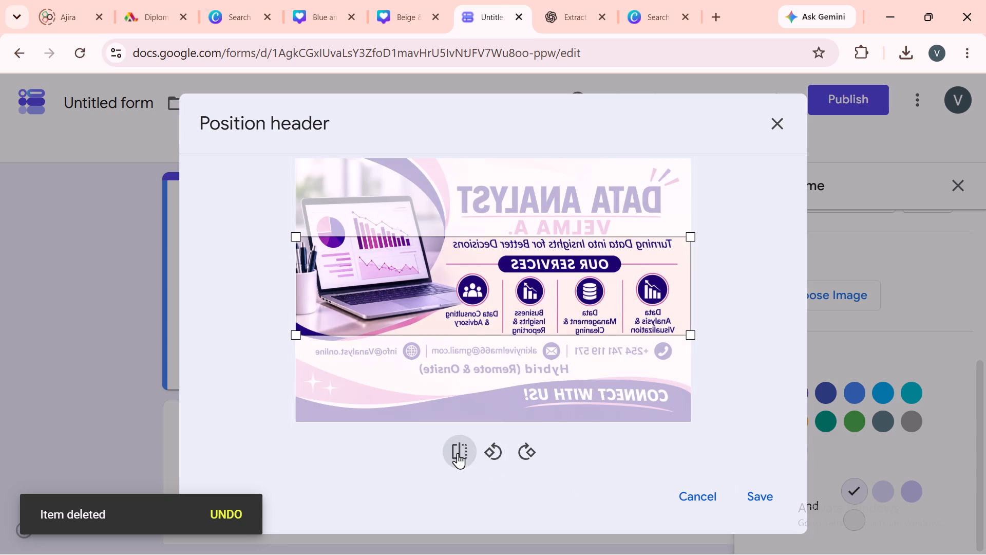
left_click(458, 453)
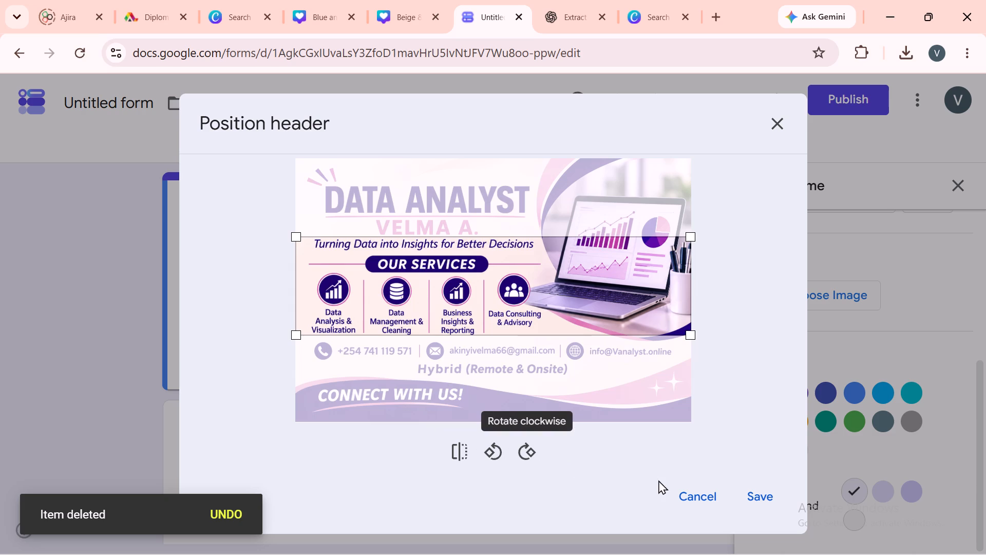
left_click(765, 497)
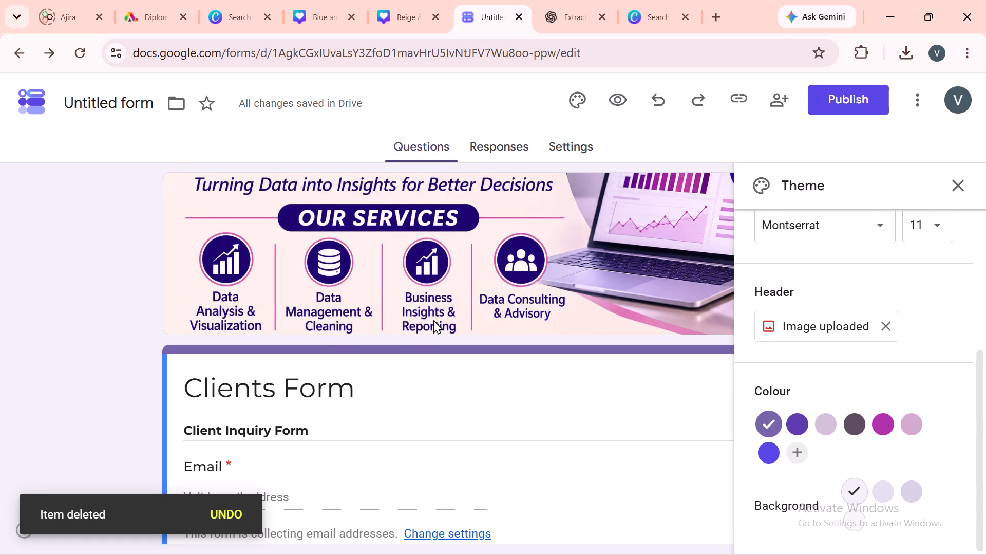
Review the rethemed form from the header banner through its questions to More Information about the project.
scroll(387, 361, "down", 3)
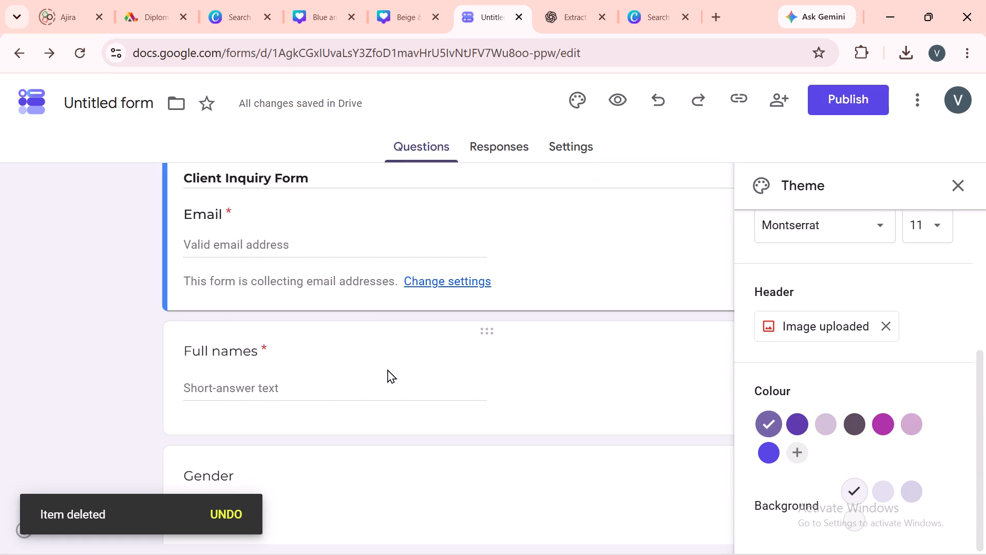
scroll(390, 369, "up", 6)
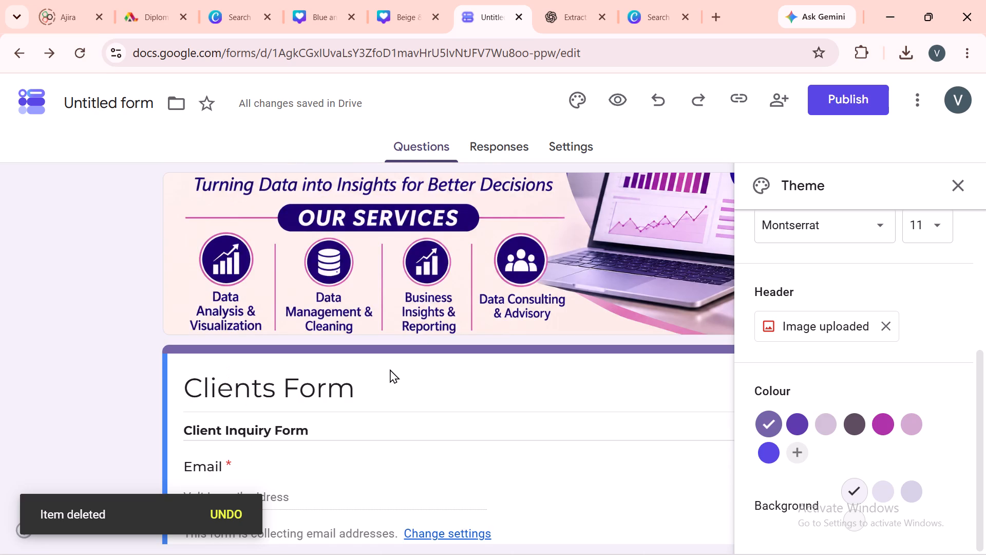
scroll(390, 369, "down", 1)
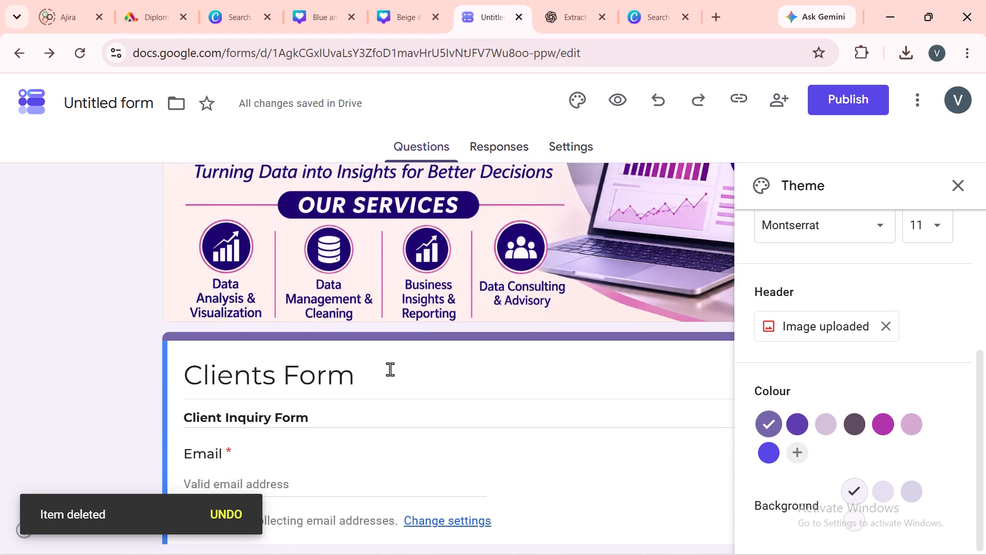
scroll(390, 369, "down", 6)
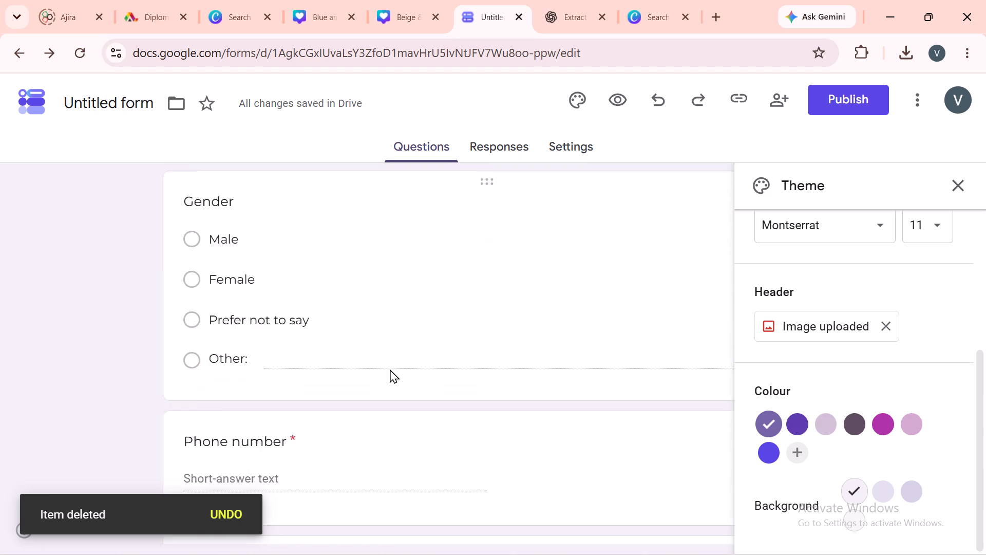
scroll(390, 369, "down", 11)
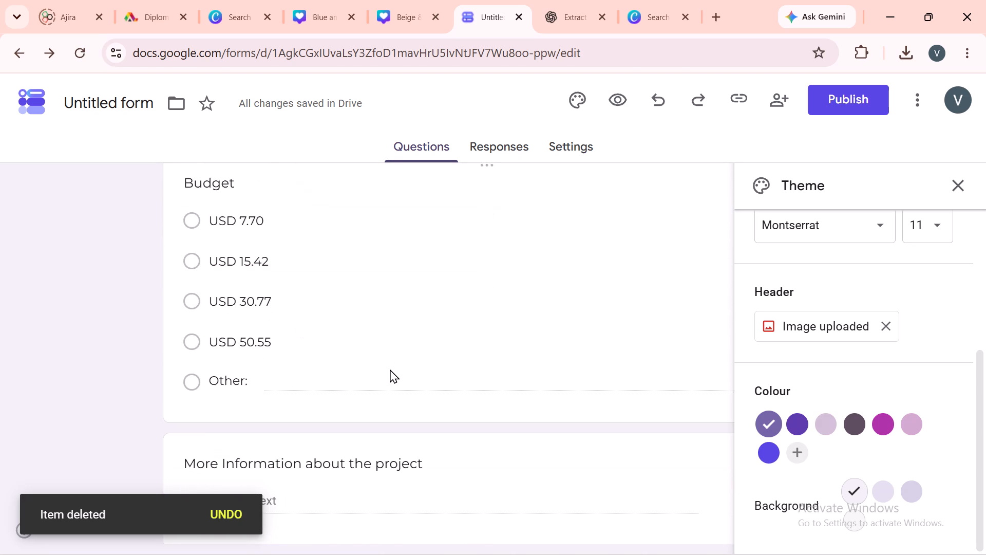
scroll(390, 369, "down", 7)
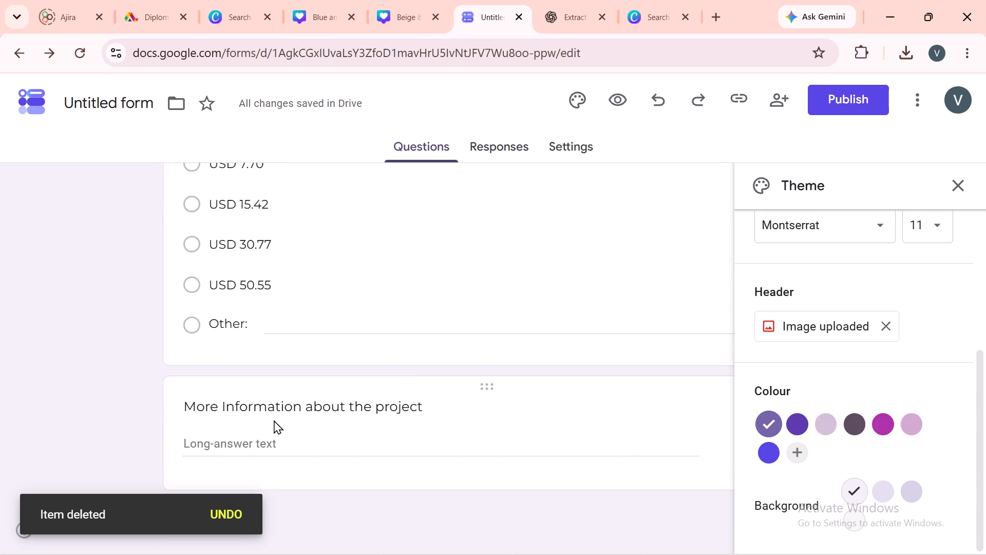
scroll(582, 271, "up", 3)
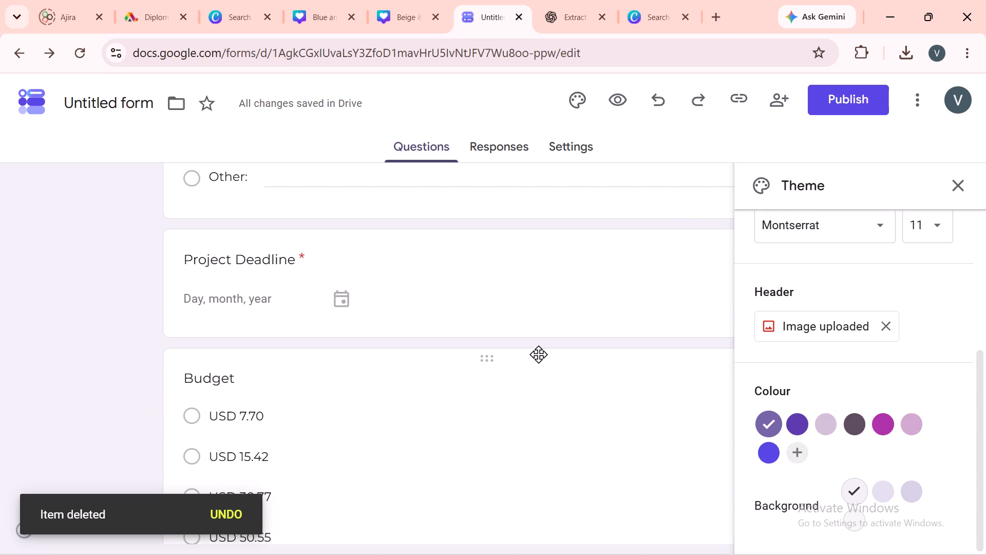
scroll(538, 354, "up", 10)
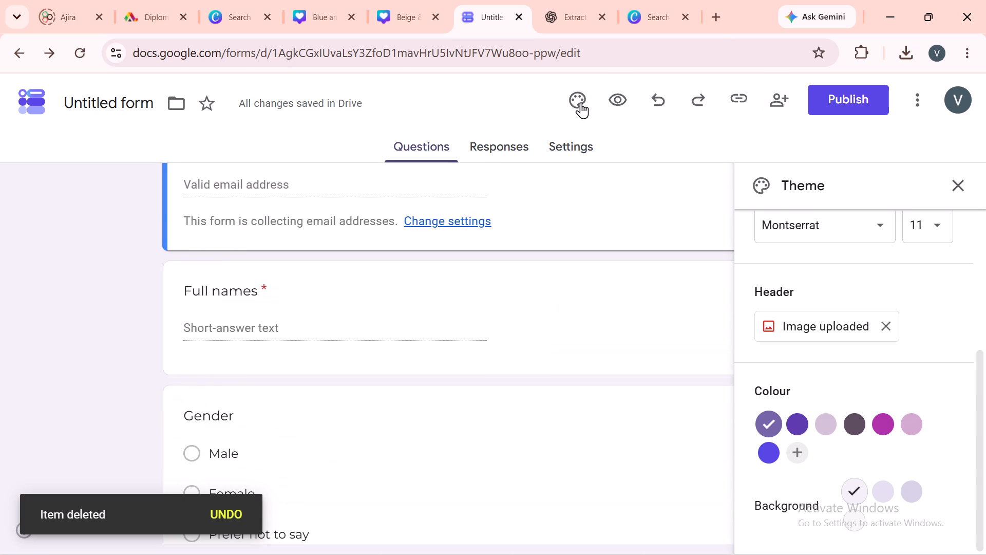
Open the respondent preview of the form.
left_click(621, 102)
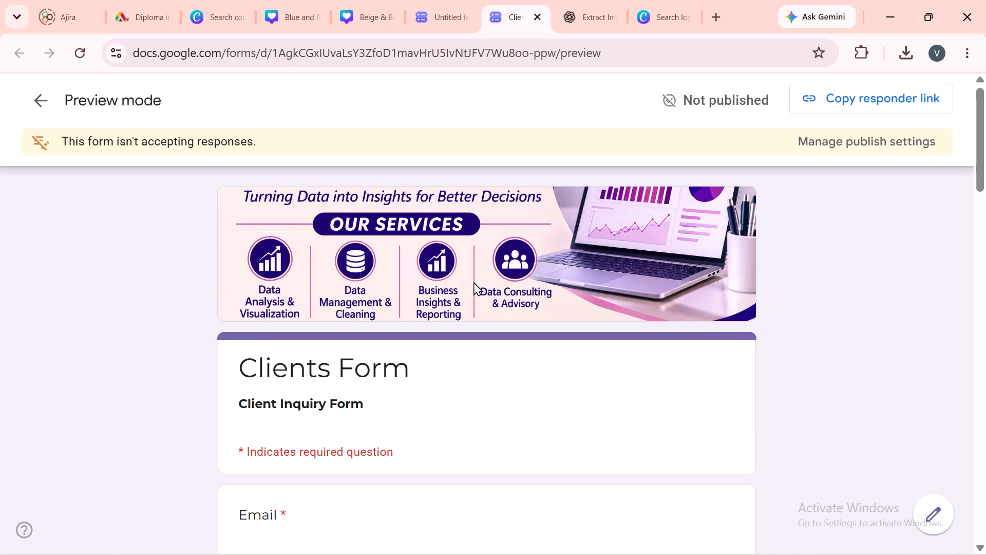
Review the respondent preview from the header banner through every question to the Submit area and back to the form title.
scroll(471, 288, "down", 1)
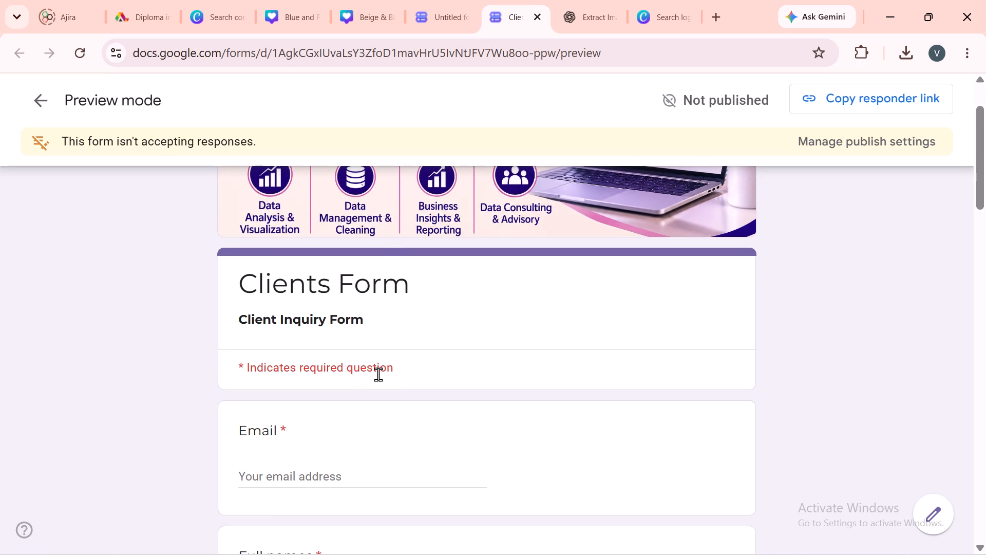
scroll(378, 374, "down", 2)
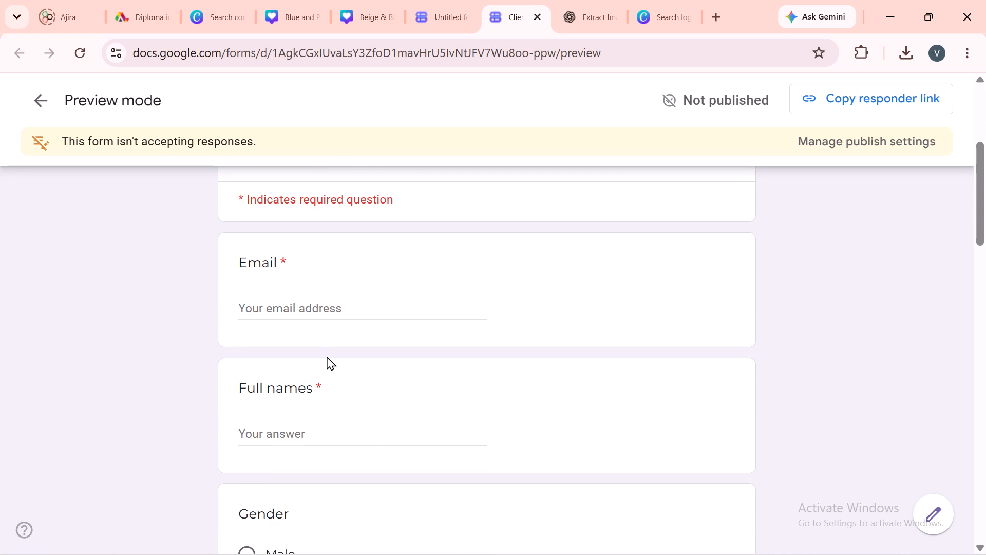
scroll(327, 356, "up", 1)
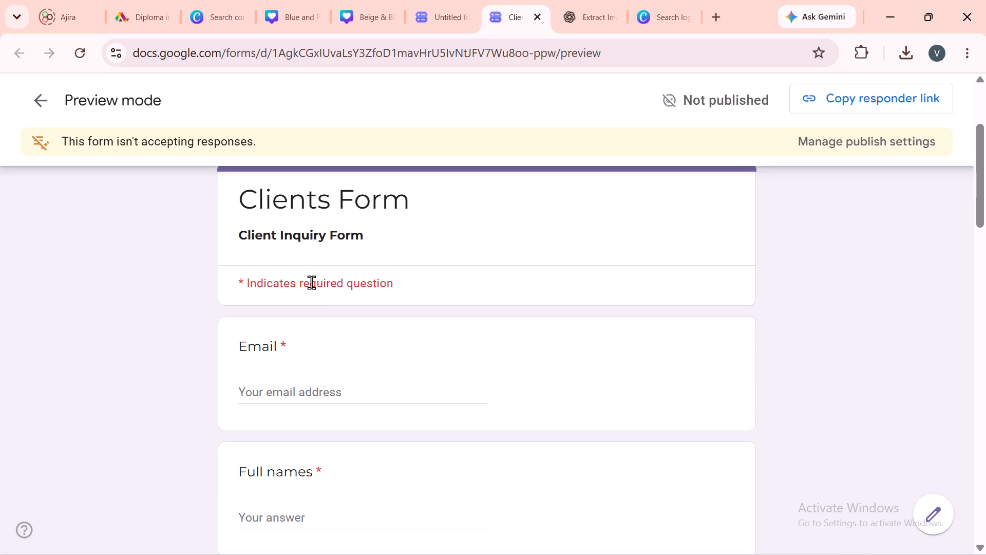
scroll(311, 282, "down", 4)
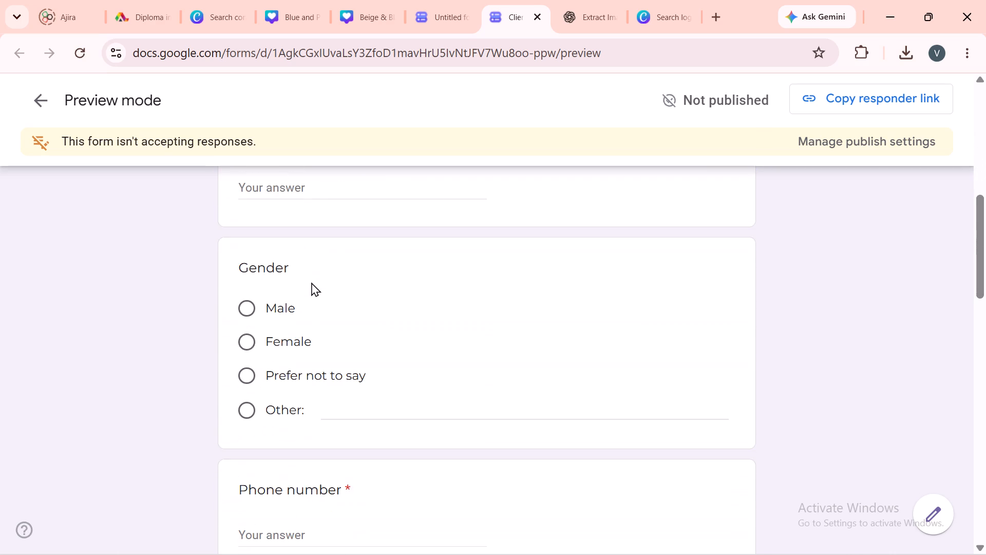
scroll(311, 282, "down", 8)
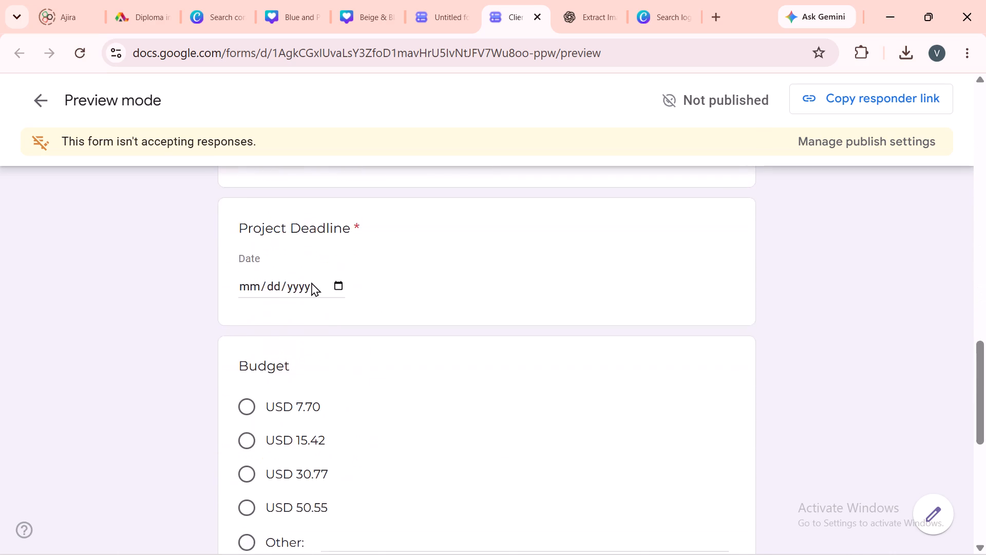
scroll(311, 282, "down", 5)
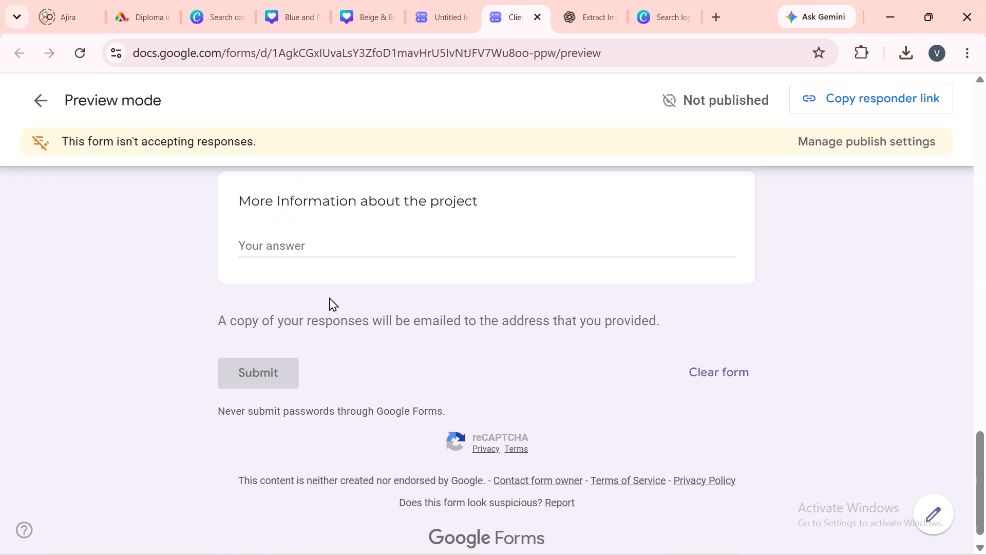
scroll(338, 321, "up", 16)
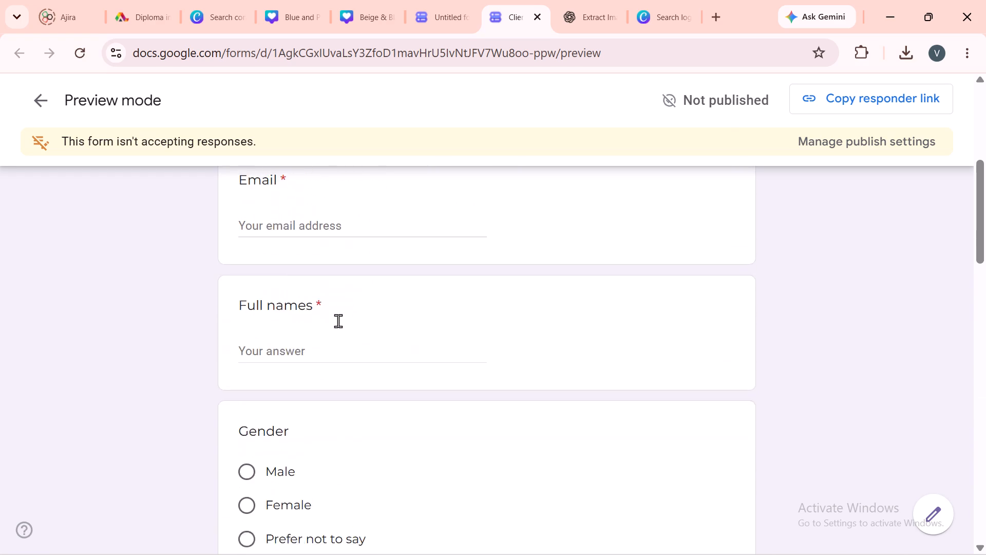
scroll(338, 321, "up", 5)
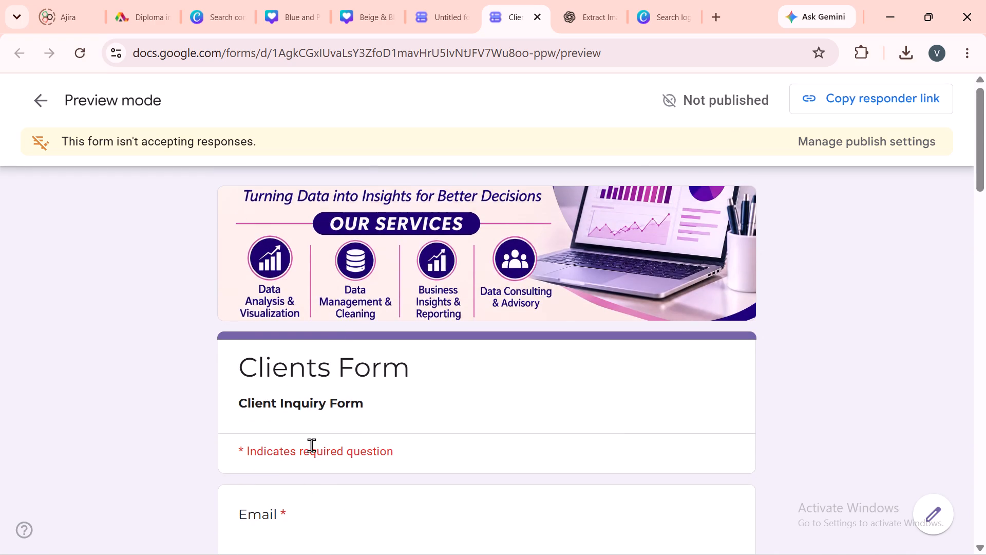
left_click(306, 445)
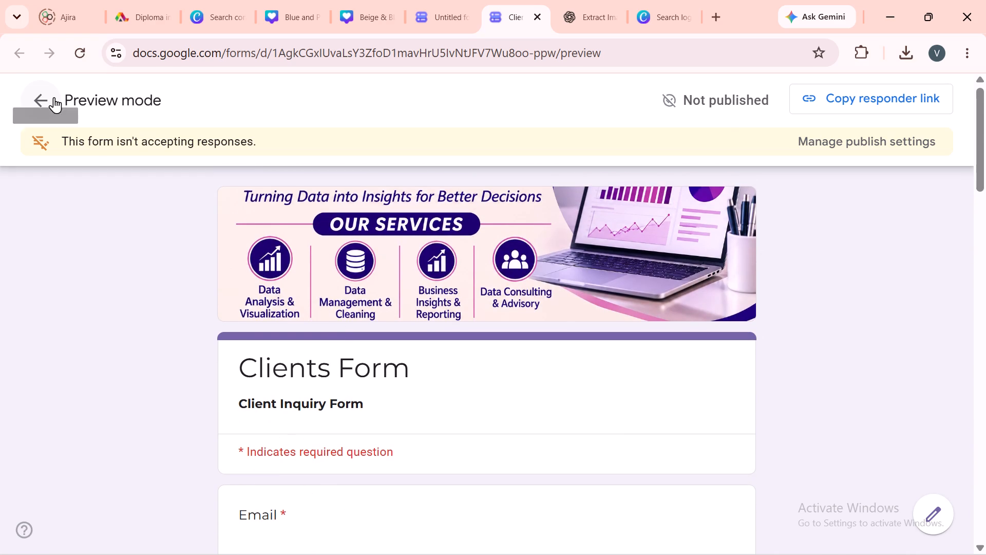
Return to the form editor and check the Clients Form title block, its Client Inquiry Form description and the Full names question.
left_click(54, 97)
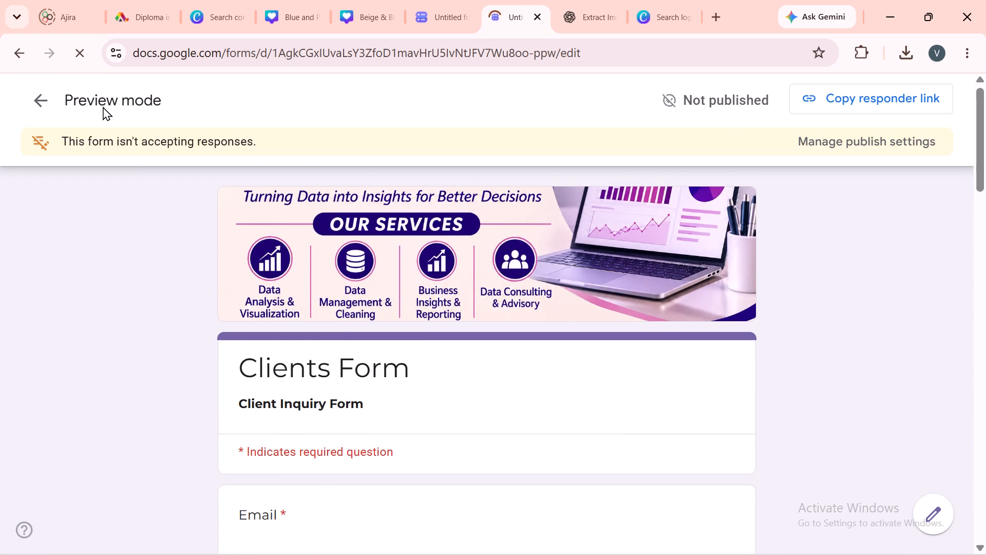
scroll(315, 359, "down", 2)
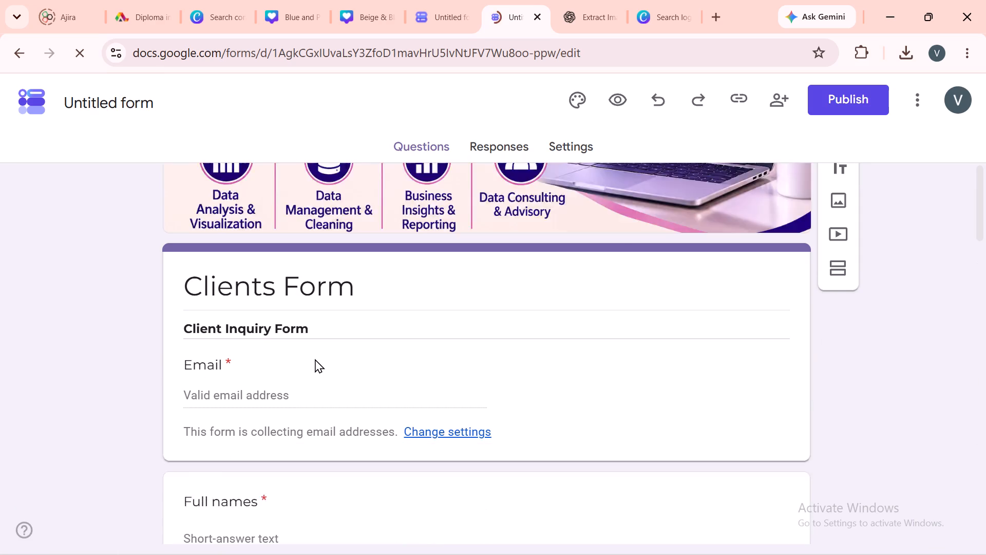
left_click(234, 262)
left_click(263, 265)
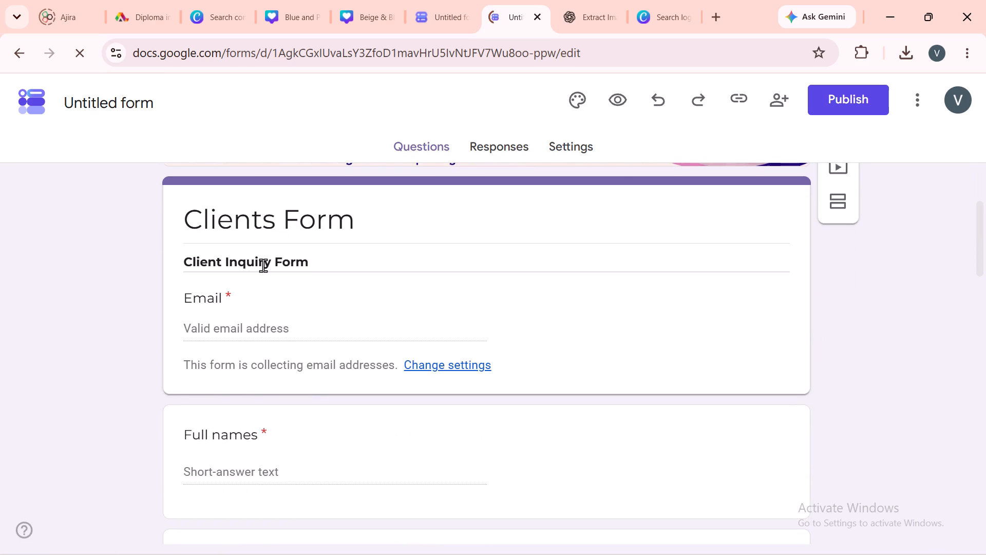
scroll(327, 256, "up", 1)
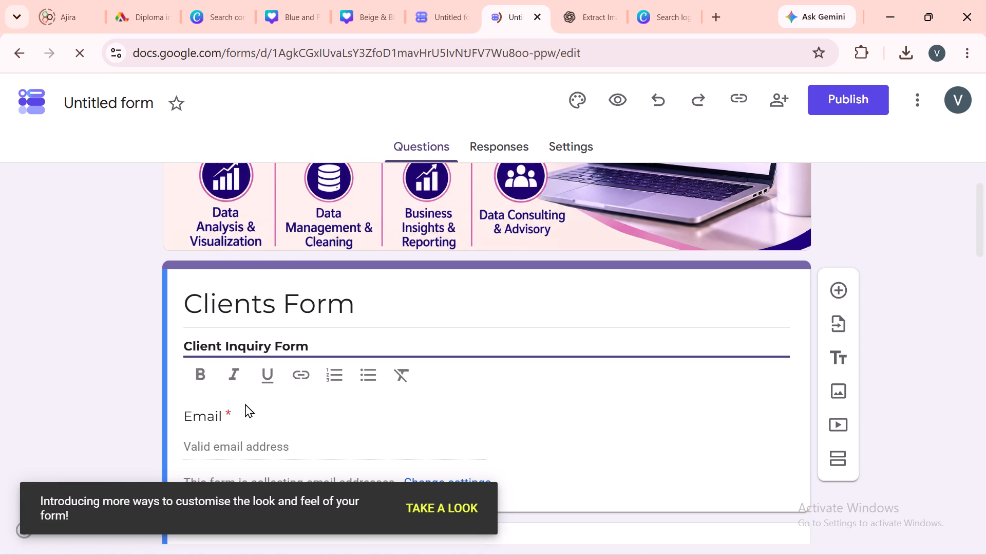
scroll(227, 402, "down", 3)
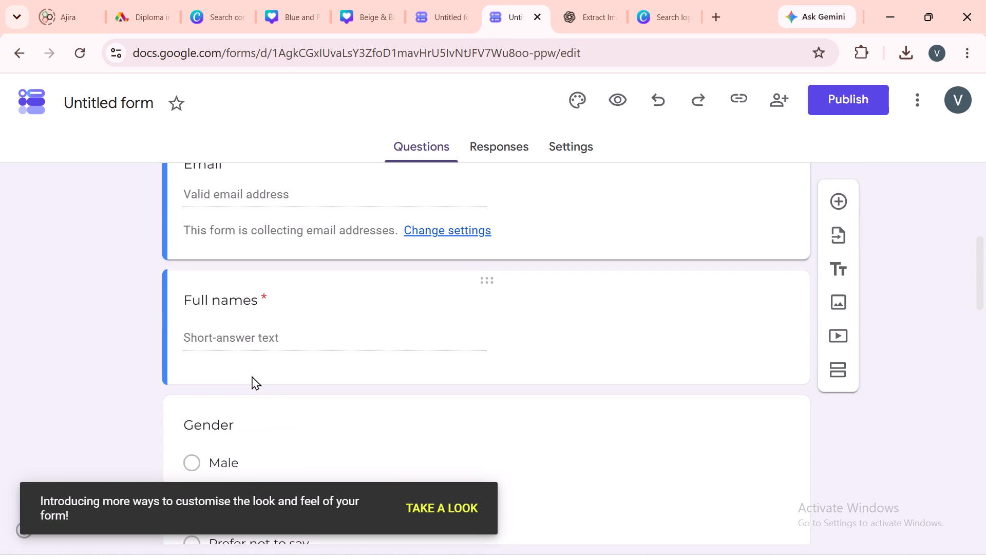
scroll(252, 376, "up", 2)
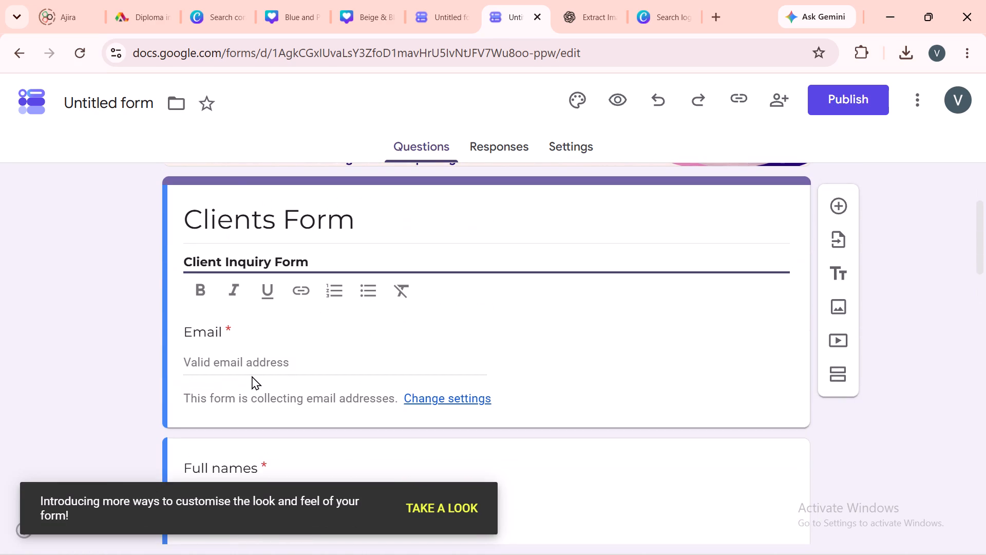
left_click(310, 267)
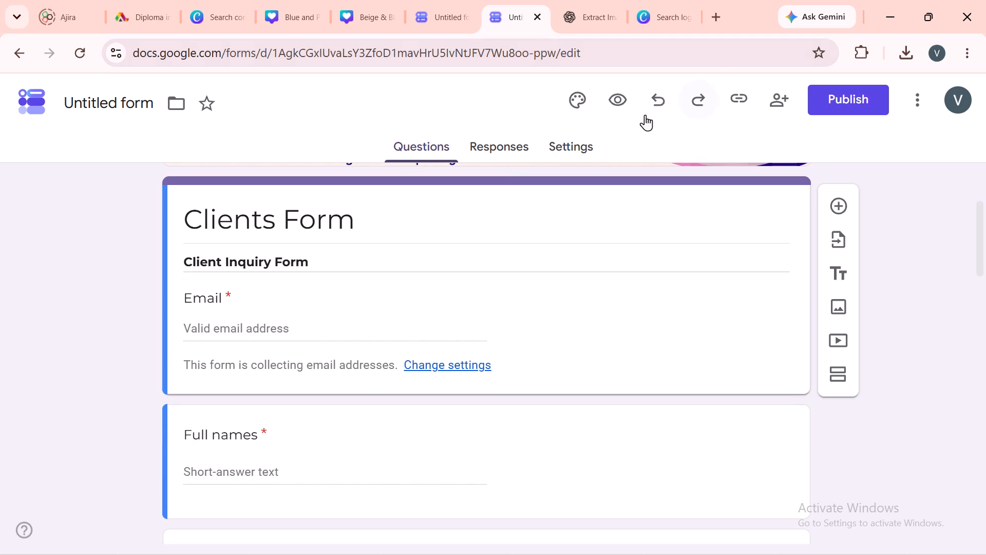
Preview the form again and examine the banner, Email, Full names, Gender, Phone number and Service needed sections.
left_click(625, 109)
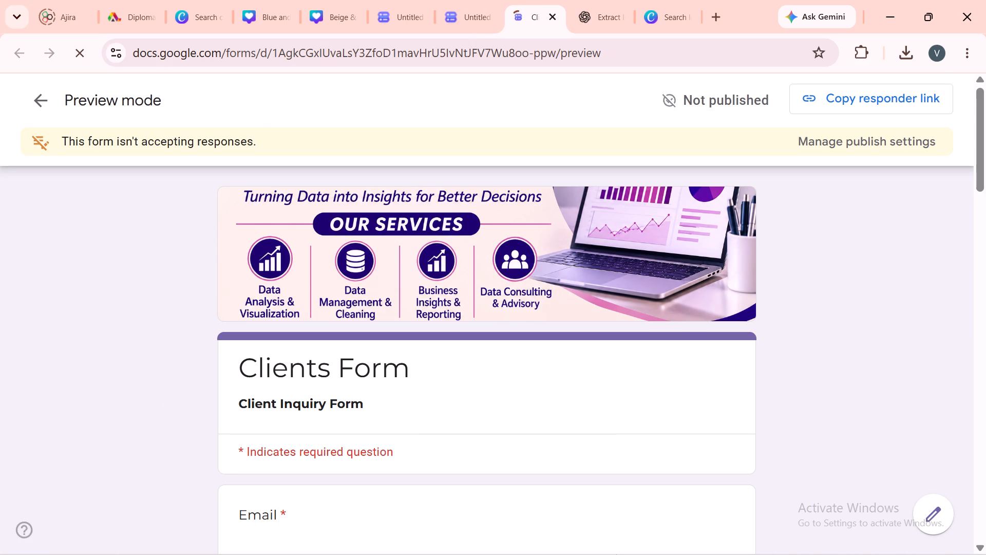
scroll(351, 445, "down", 3)
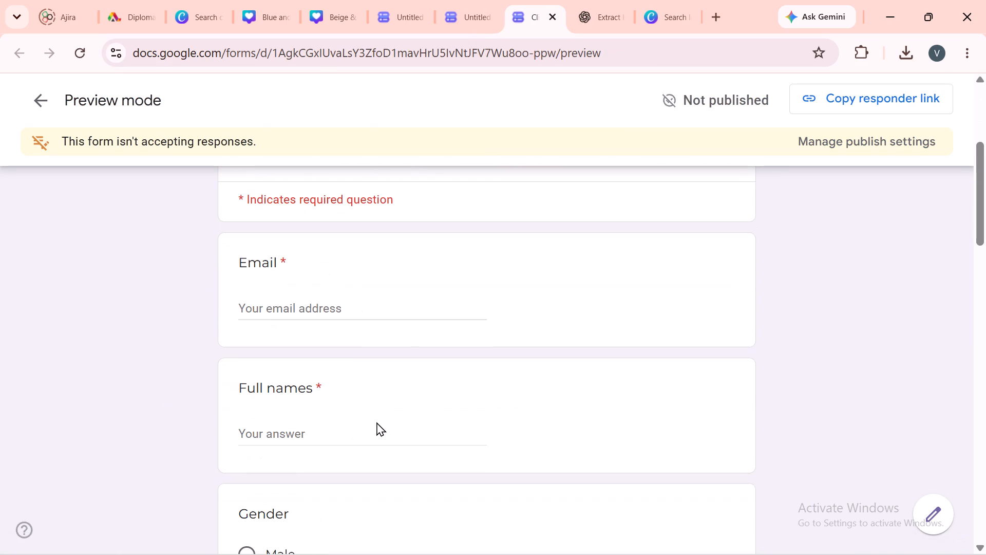
scroll(421, 361, "up", 1)
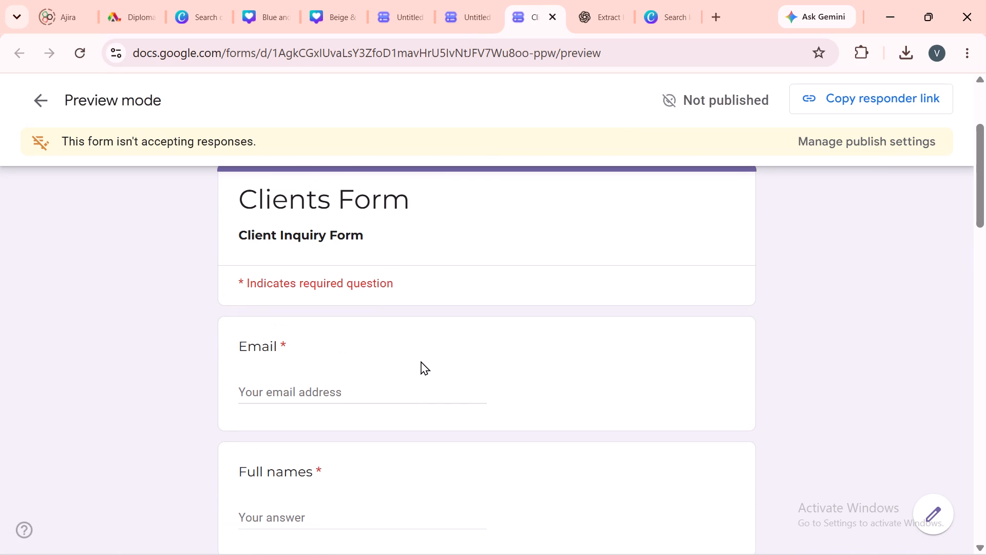
scroll(421, 361, "down", 2)
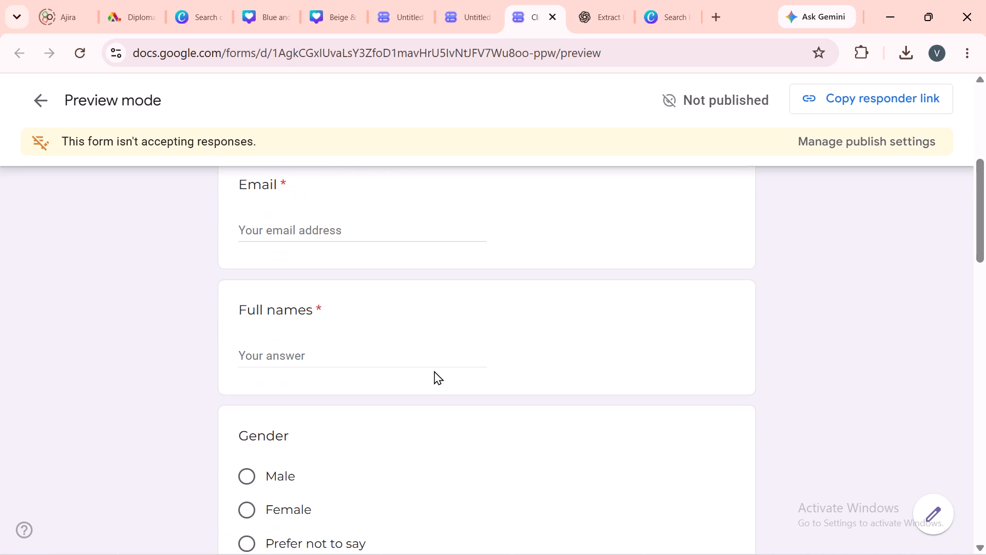
scroll(434, 371, "down", 4)
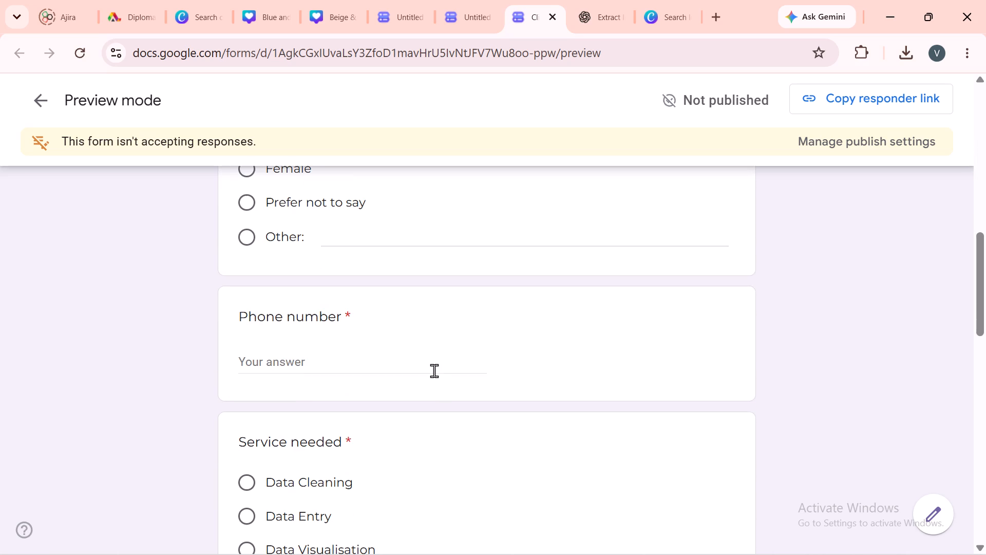
scroll(434, 371, "up", 2)
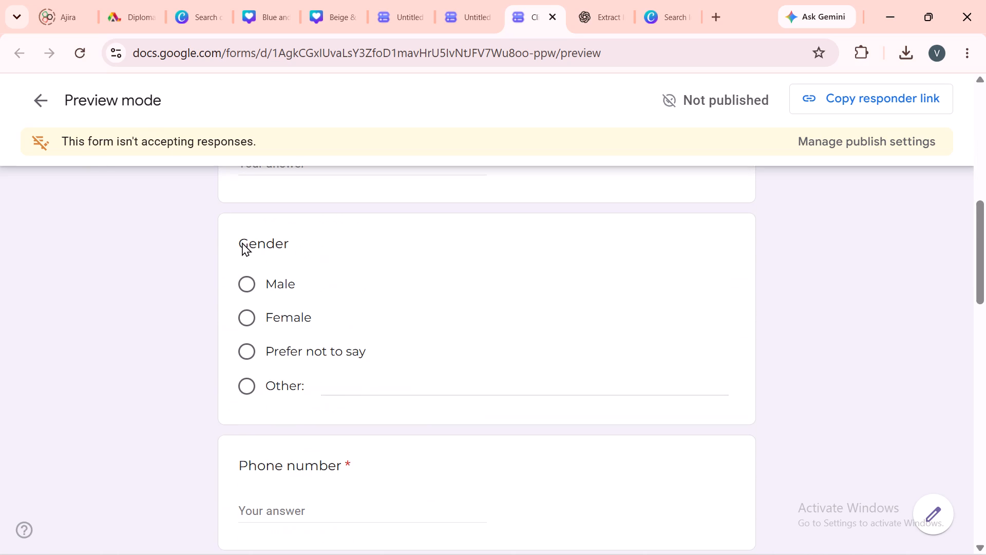
scroll(251, 257, "up", 6)
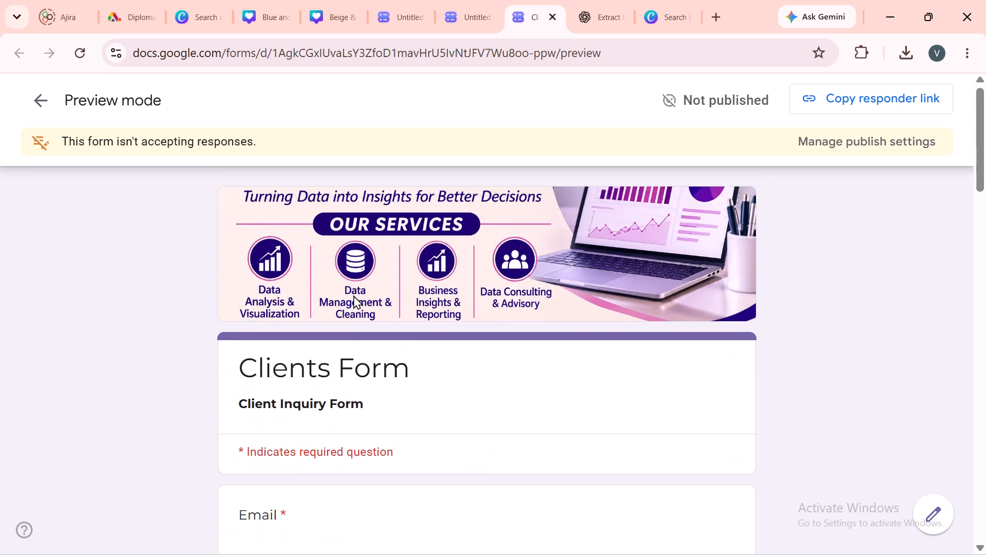
scroll(353, 295, "up", 1)
scroll(526, 369, "down", 3)
scroll(508, 324, "down", 2)
scroll(508, 338, "up", 3)
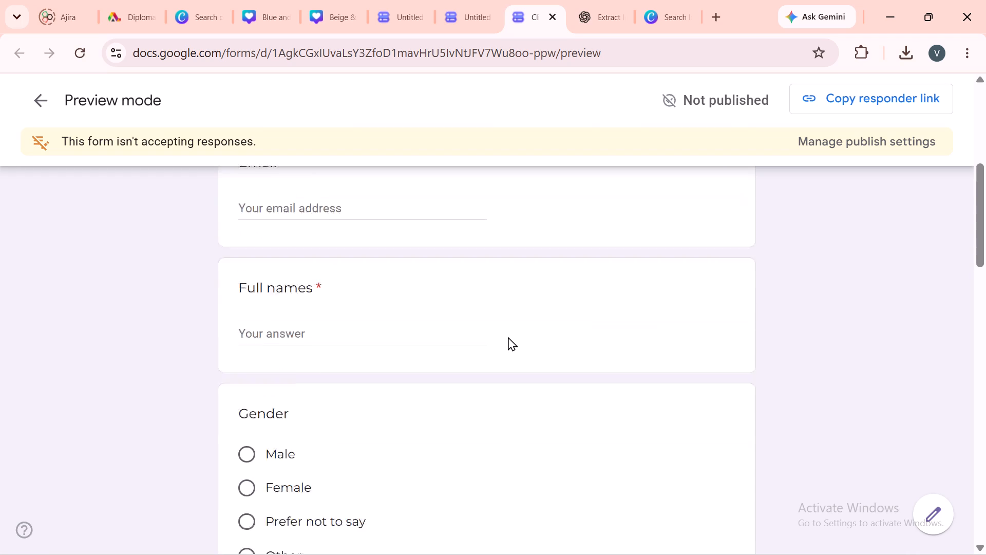
scroll(504, 337, "up", 5)
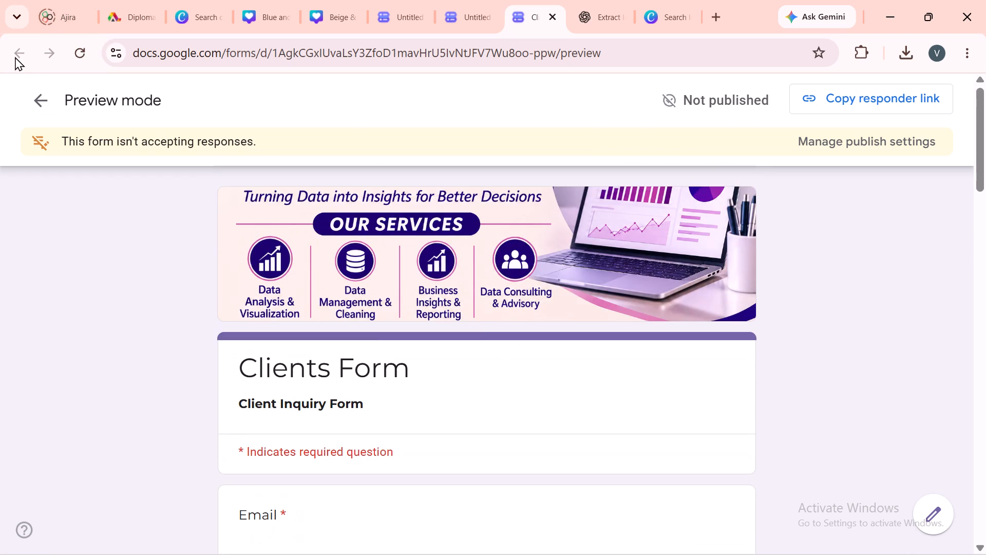
left_click(10, 57)
left_click(44, 103)
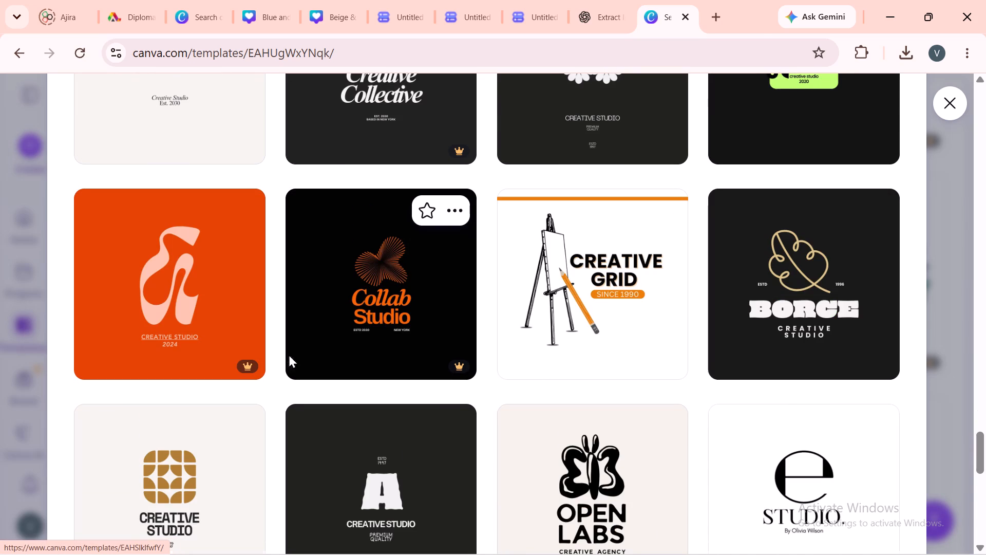
scroll(290, 352, "down", 2)
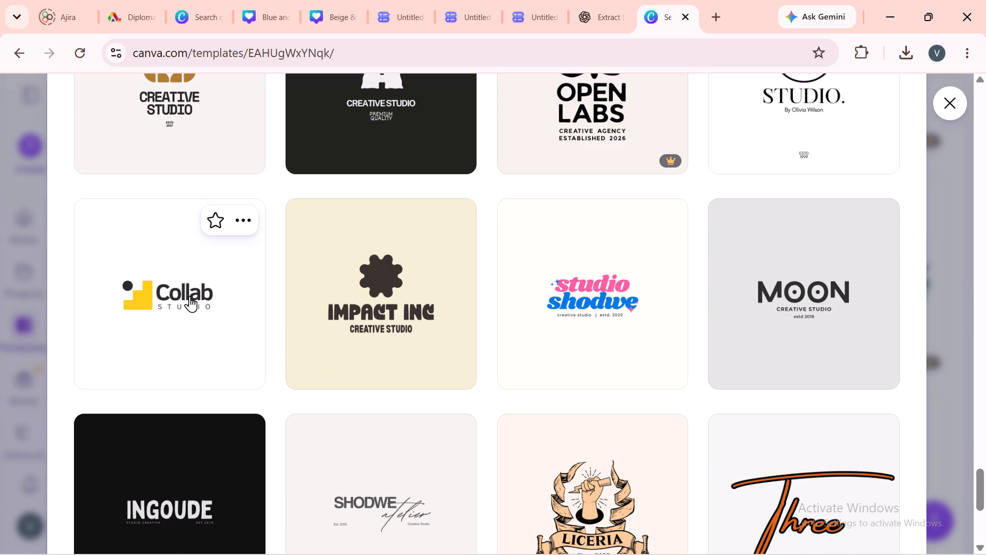
scroll(799, 324, "down", 3)
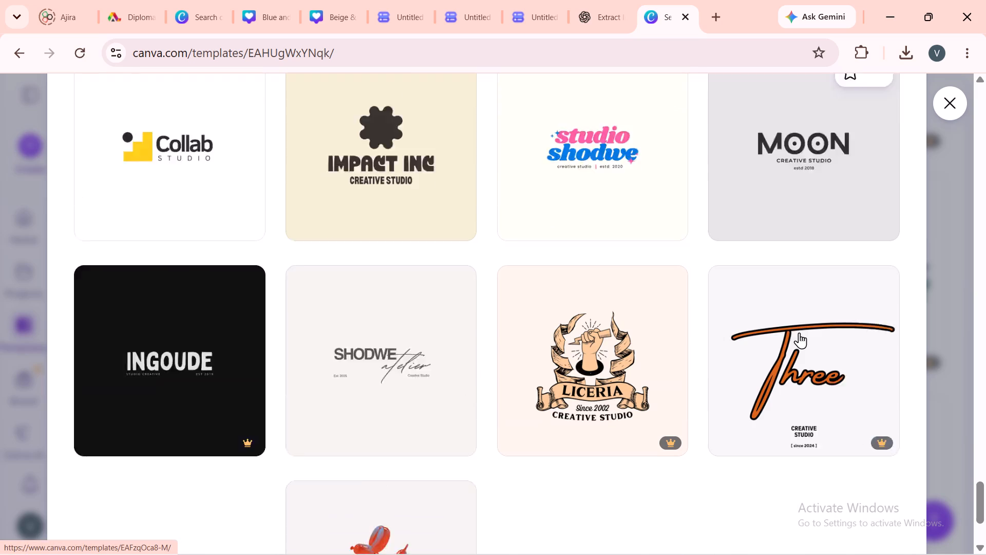
scroll(439, 339, "down", 3)
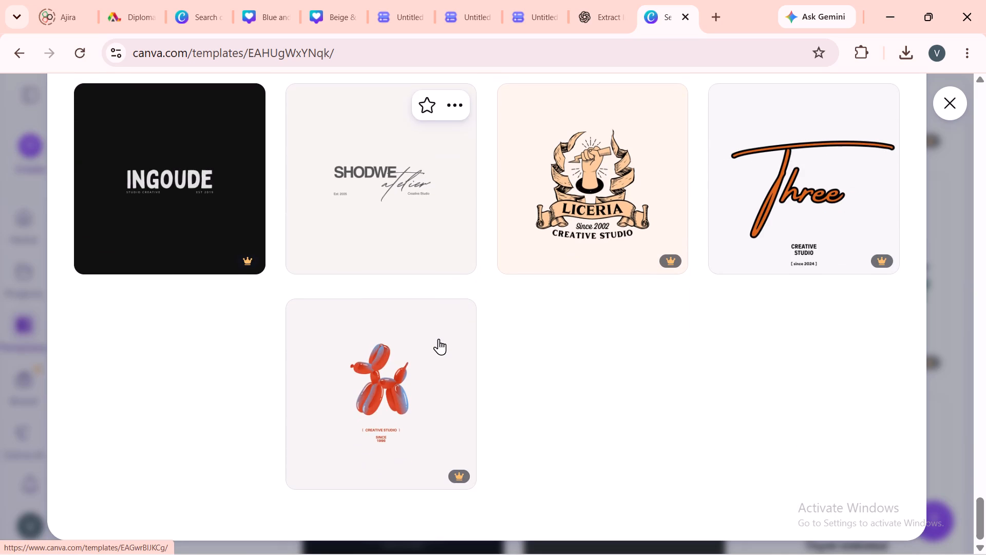
scroll(439, 339, "down", 2)
scroll(338, 329, "down", 4)
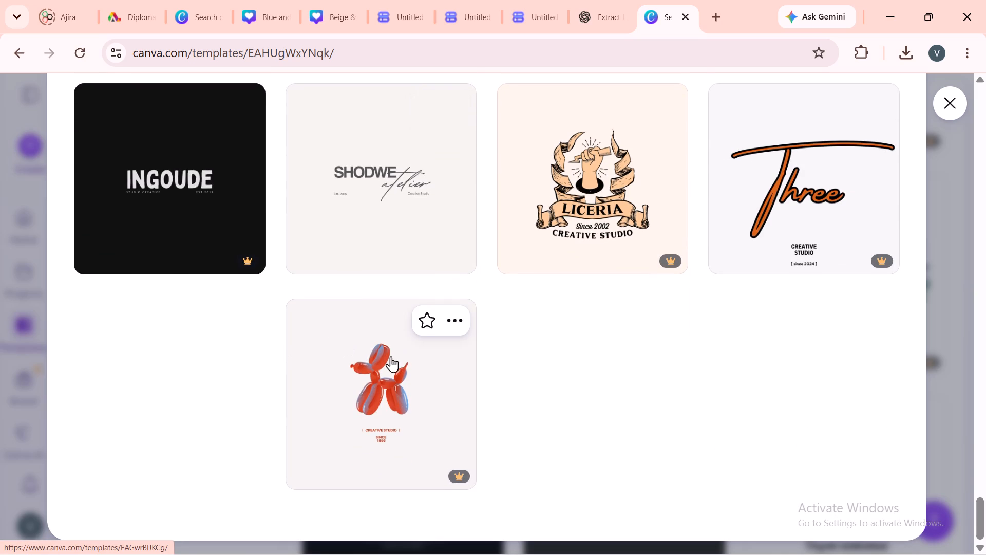
scroll(391, 356, "up", 2)
scroll(391, 356, "down", 5)
scroll(391, 356, "up", 2)
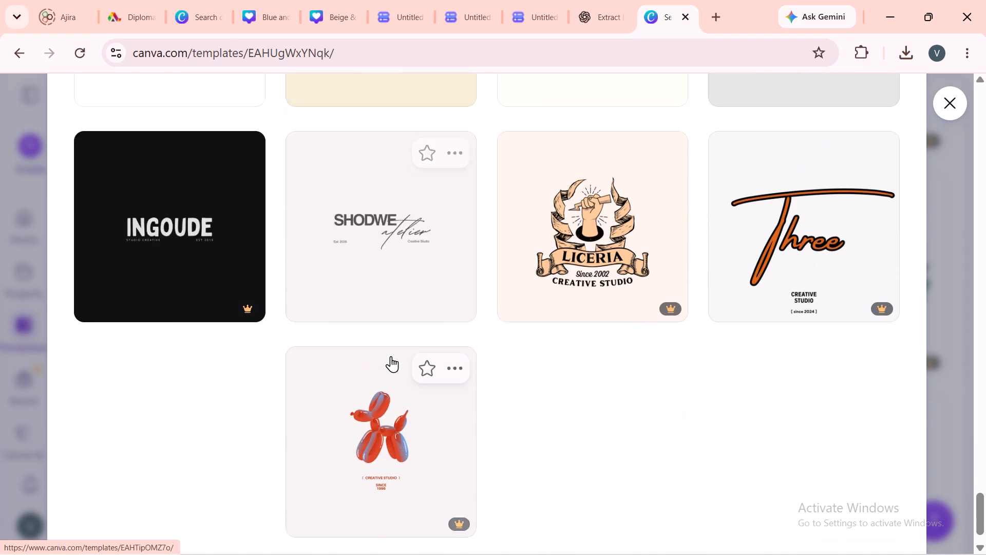
scroll(391, 356, "up", 2)
scroll(220, 317, "up", 2)
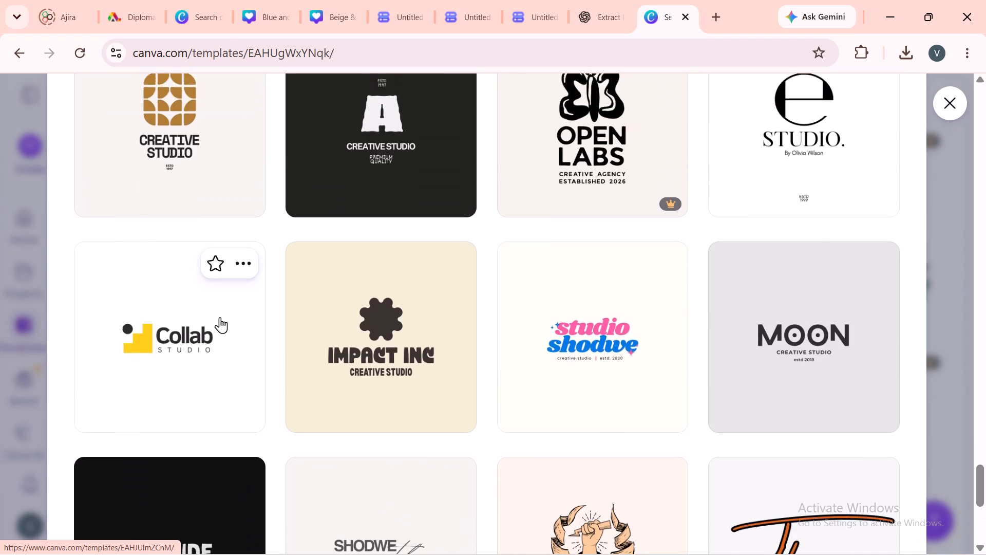
Open the Brown Cream And Gold Minimalist Creative Studio Logo template, view its dark version and similar logos, and start customizing it.
left_click(163, 244)
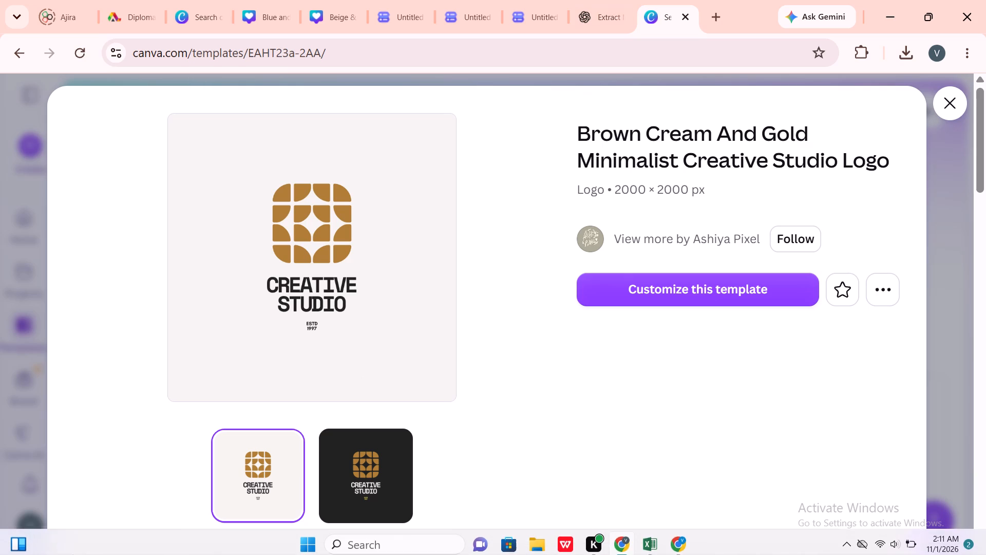
scroll(336, 472, "down", 3)
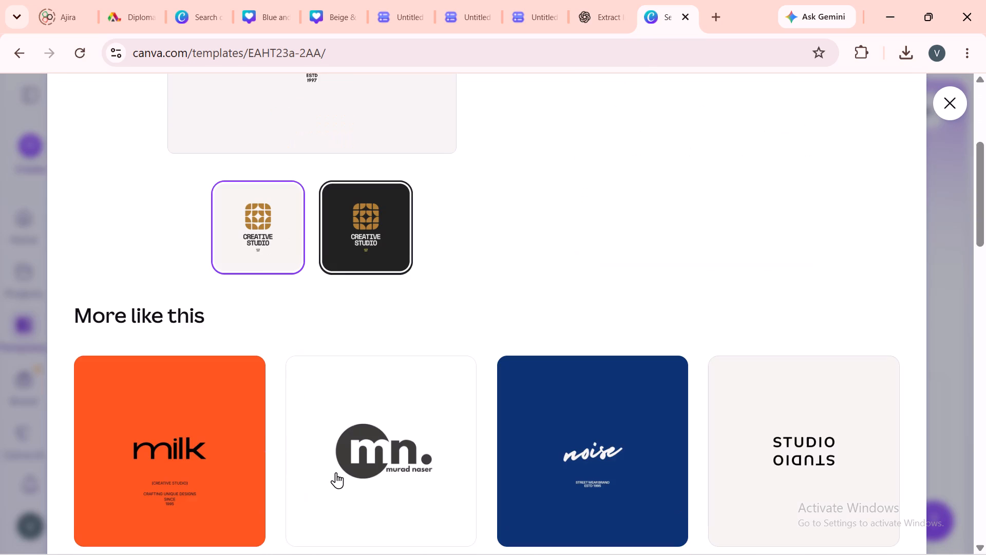
scroll(319, 443, "down", 2)
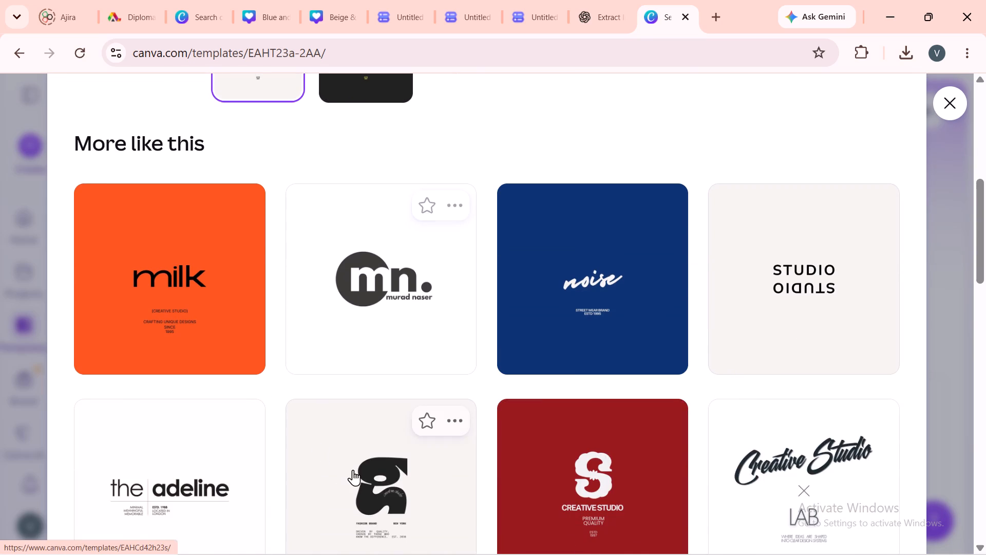
scroll(353, 470, "down", 2)
scroll(353, 471, "up", 7)
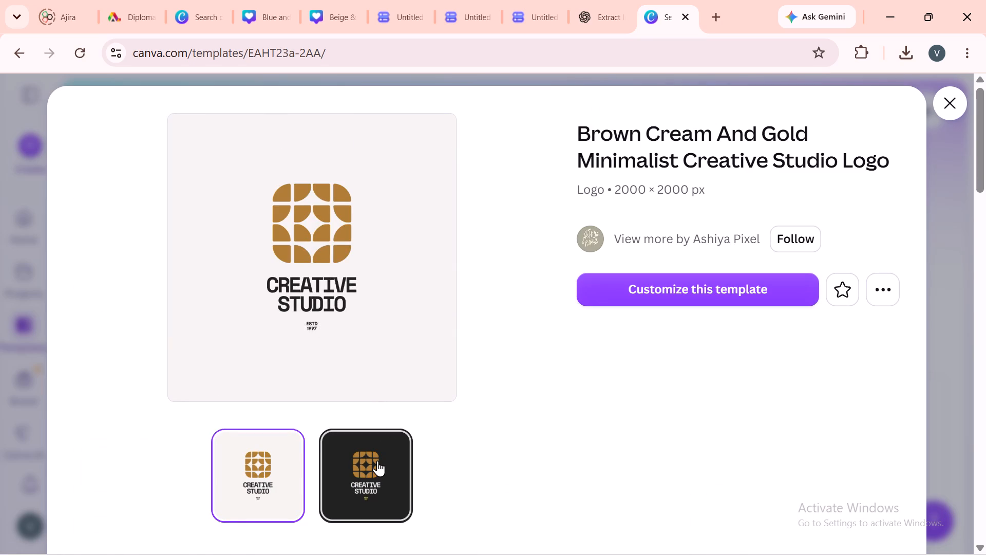
scroll(377, 460, "down", 1)
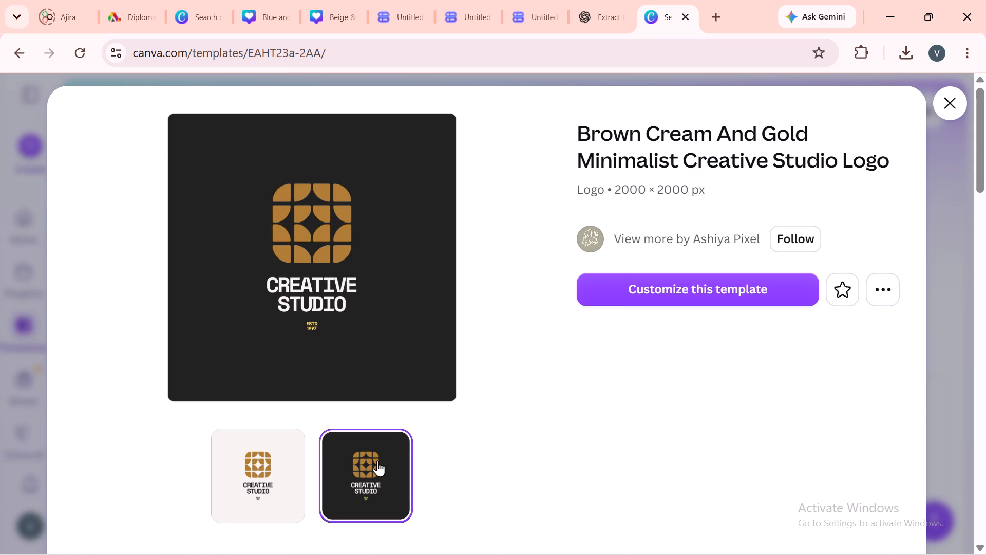
scroll(377, 460, "down", 5)
scroll(377, 460, "up", 6)
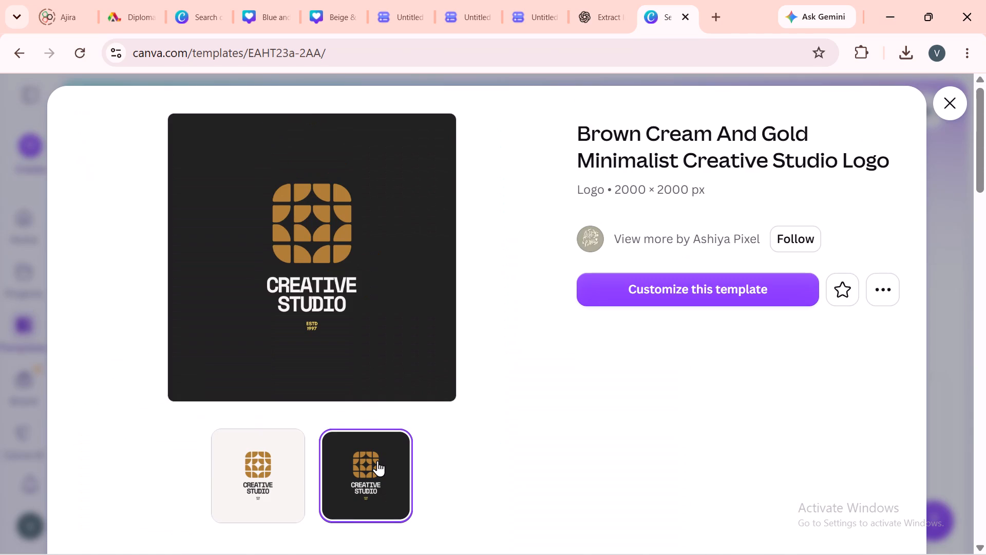
scroll(377, 460, "down", 5)
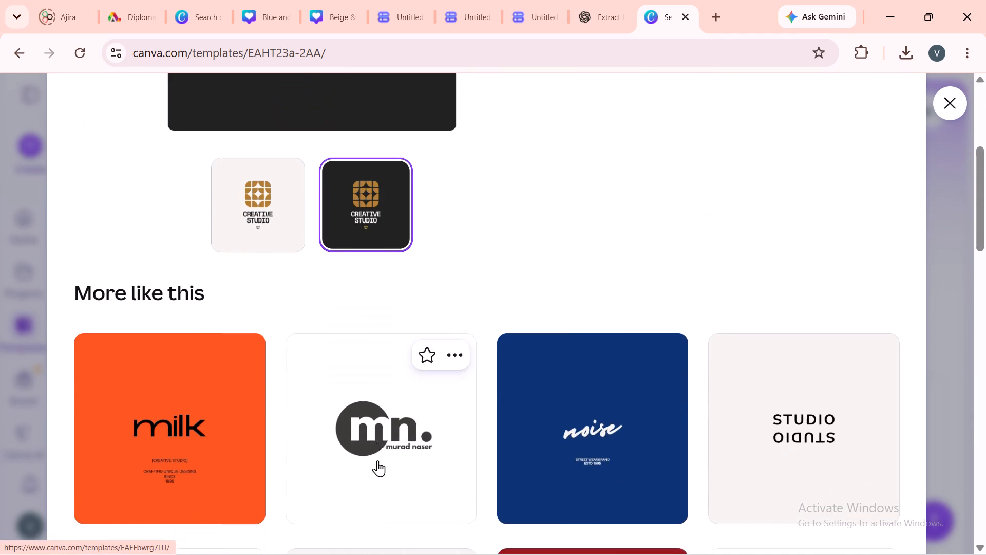
scroll(377, 460, "down", 3)
scroll(377, 460, "up", 7)
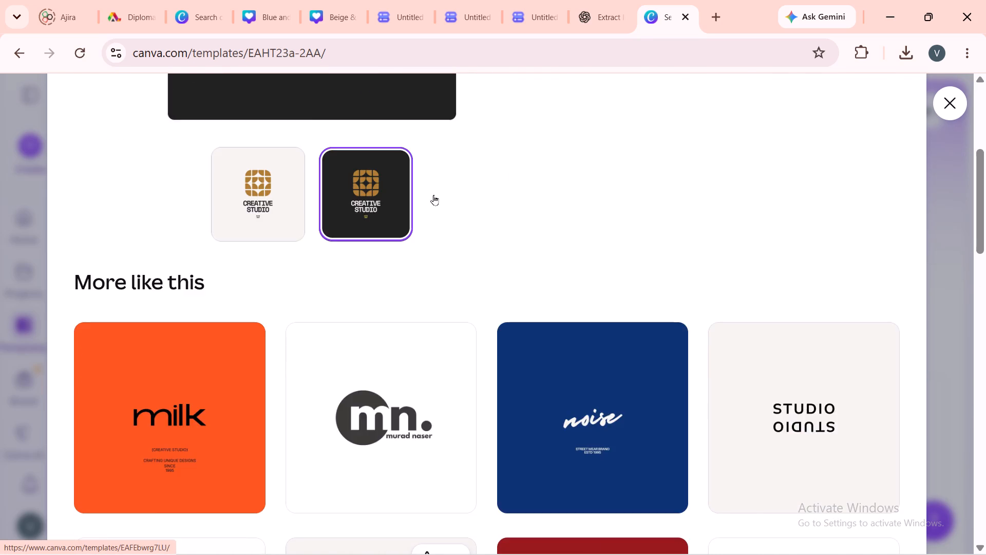
scroll(390, 244, "up", 2)
left_click(670, 281)
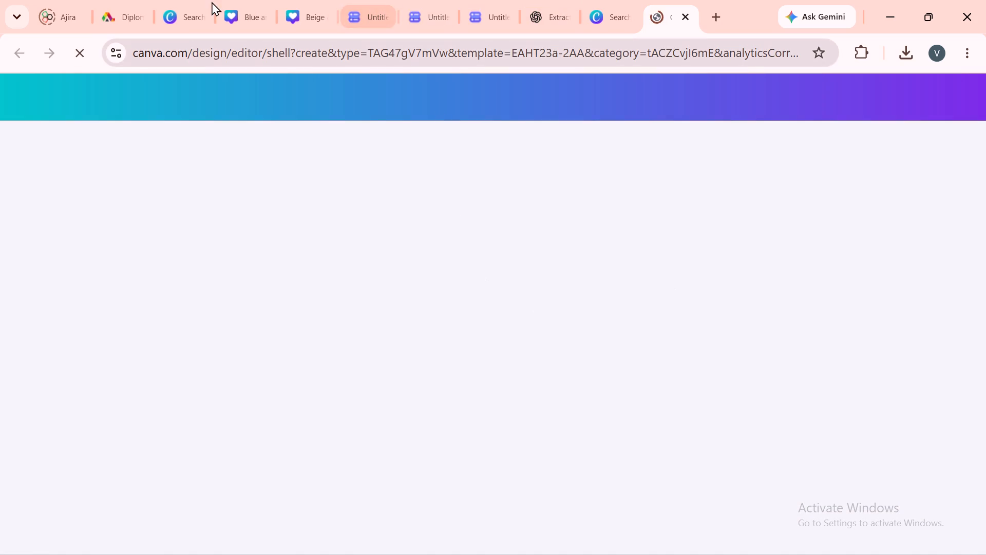
Close the two open Canva contact design tabs: the Blue and Pink Data Analyst post and the Beige Contact Us design.
left_click(236, 4)
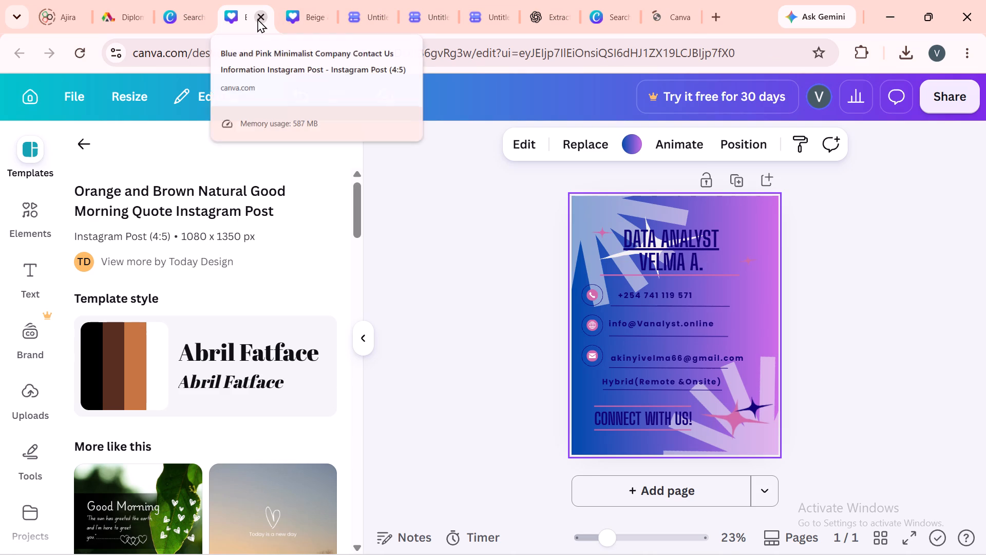
left_click(257, 18)
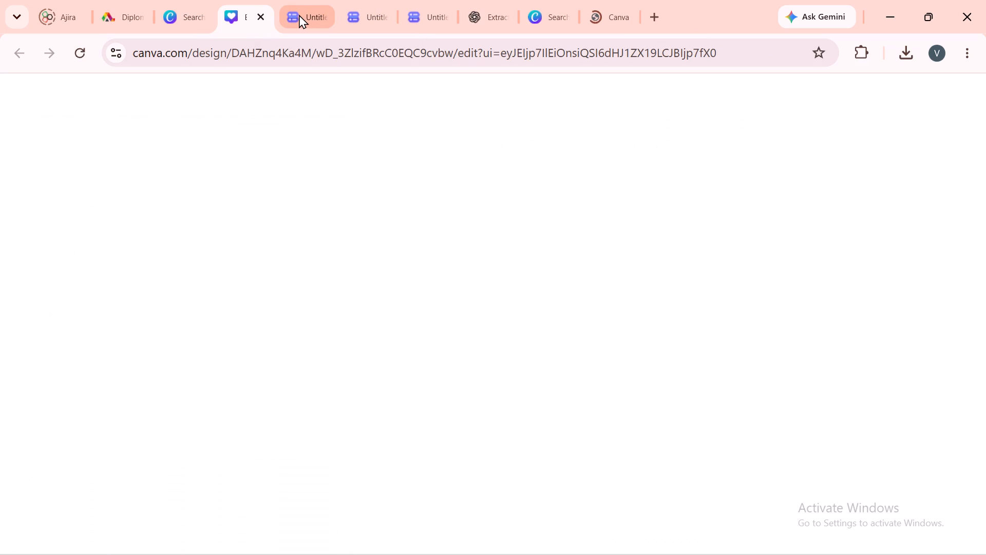
left_click(299, 14)
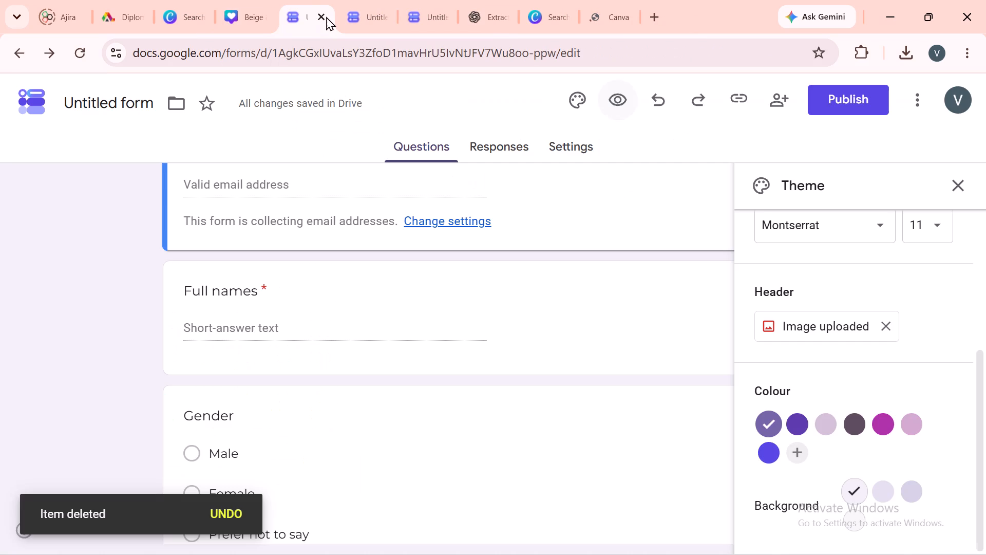
scroll(304, 39, "up", 1)
scroll(336, 195, "up", 5)
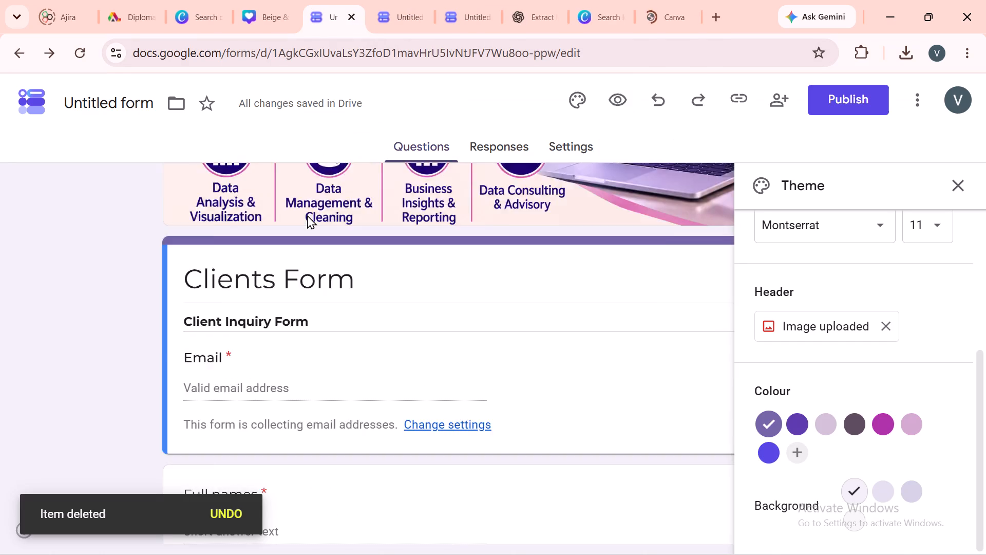
scroll(307, 215, "up", 4)
left_click(265, 10)
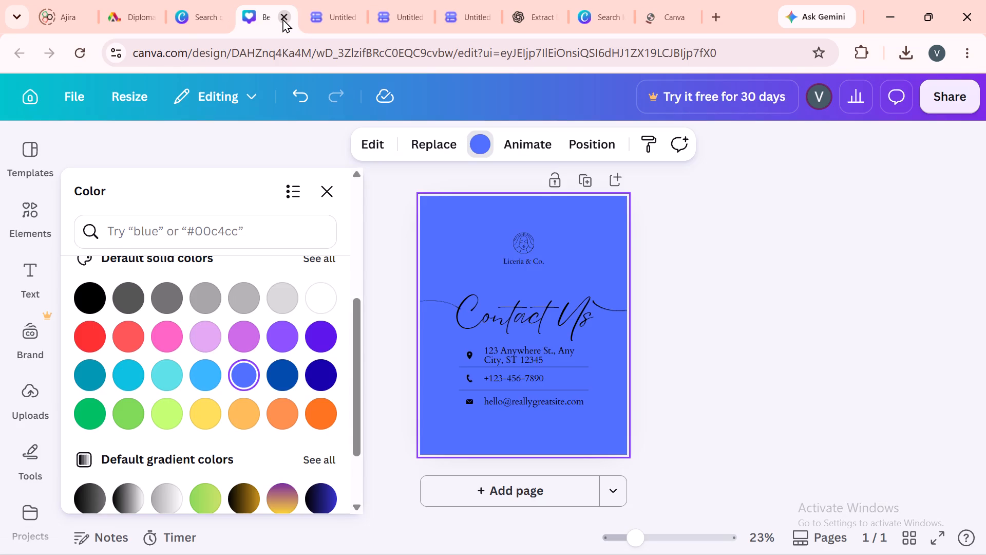
left_click(282, 18)
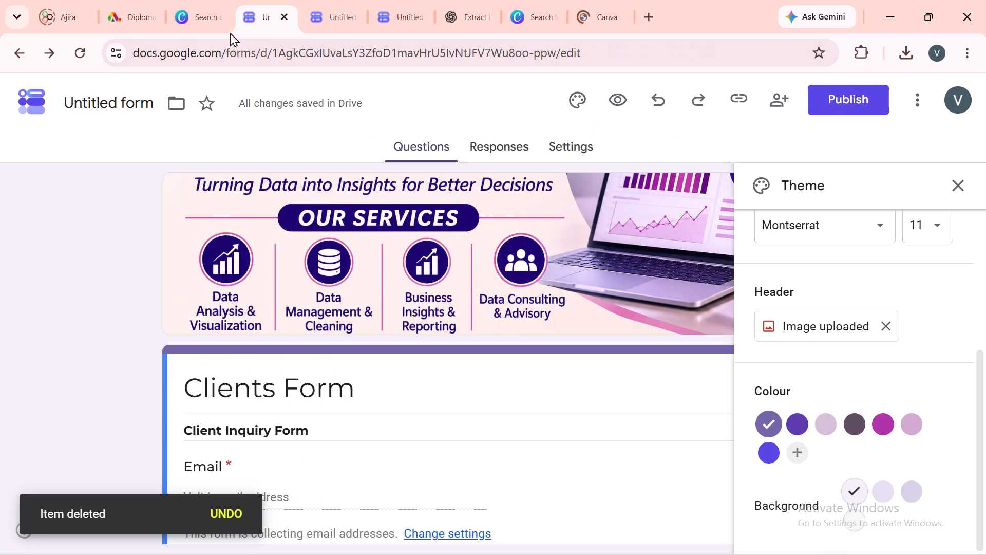
Close the Ajira tab and the Alison Diploma in Customer Service tab.
left_click(204, 23)
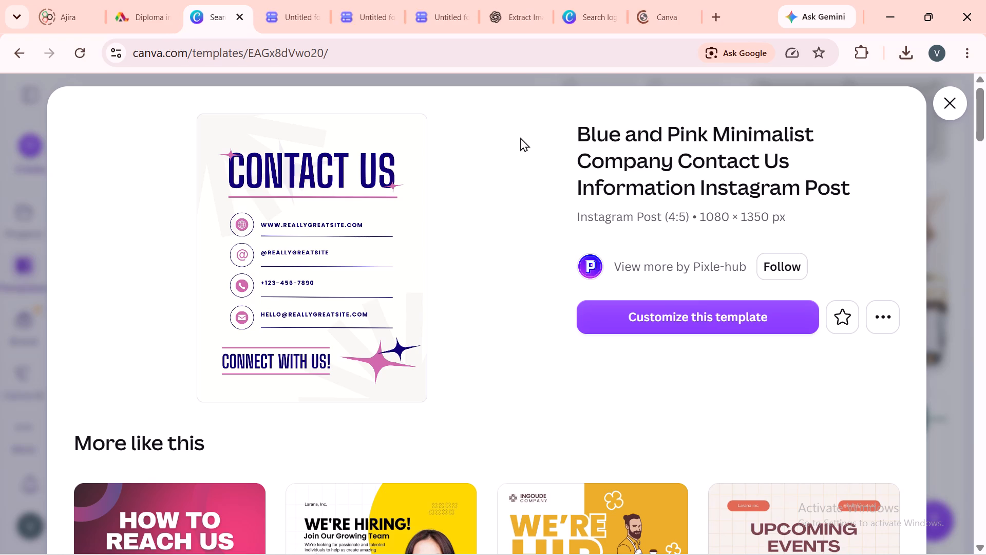
left_click(145, 18)
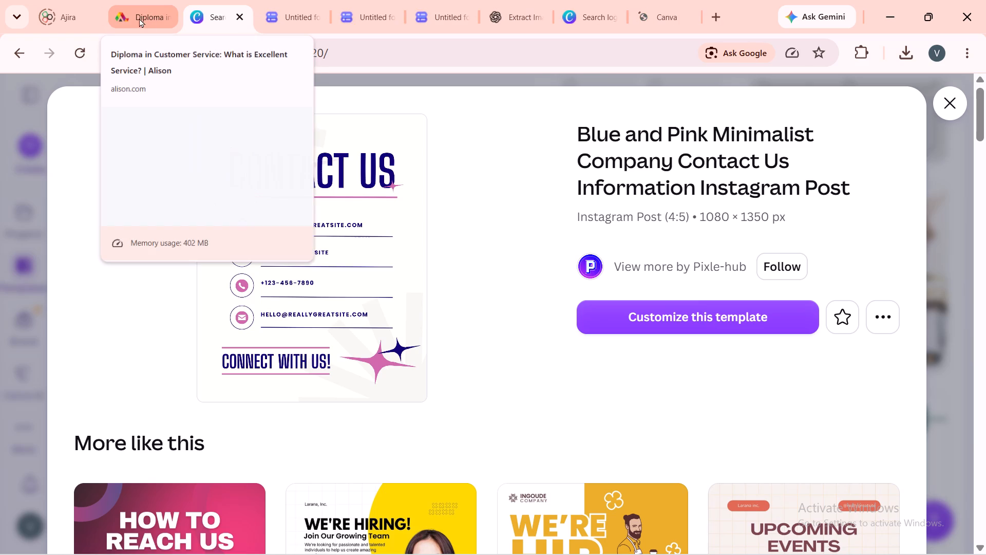
left_click(92, 22)
left_click(87, 18)
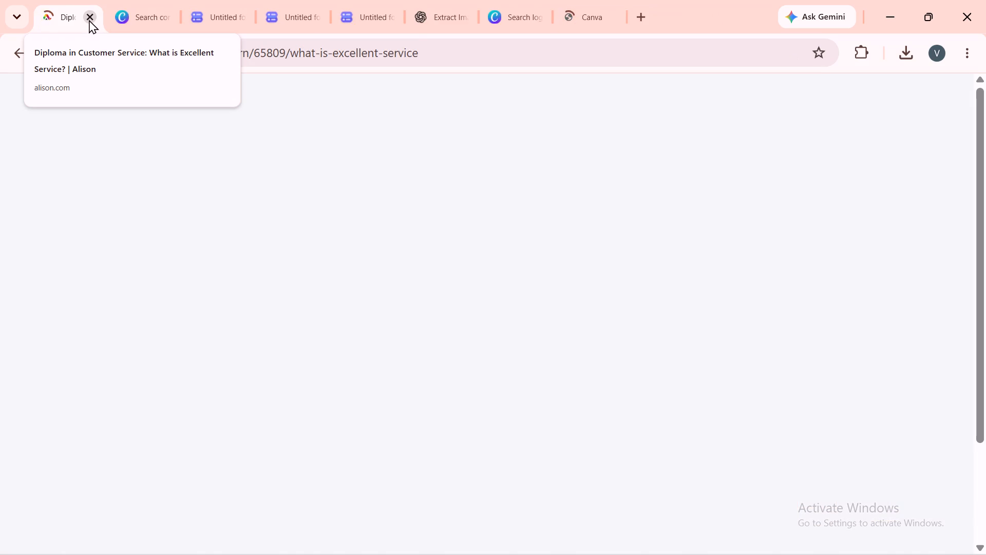
left_click(89, 20)
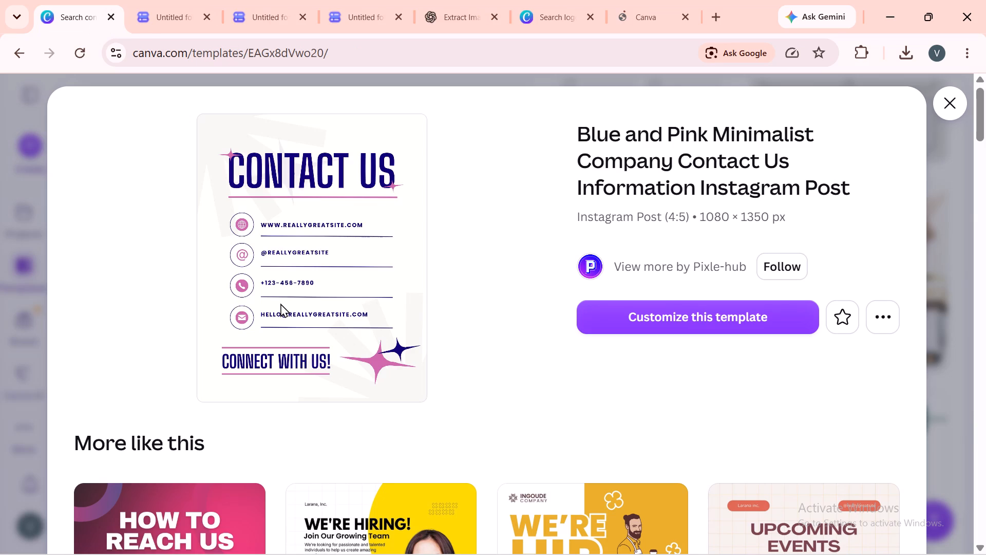
Close the Blue and Pink Minimalist Contact Us template preview and look over the Canva contact template results.
scroll(465, 349, "down", 2)
scroll(465, 349, "up", 3)
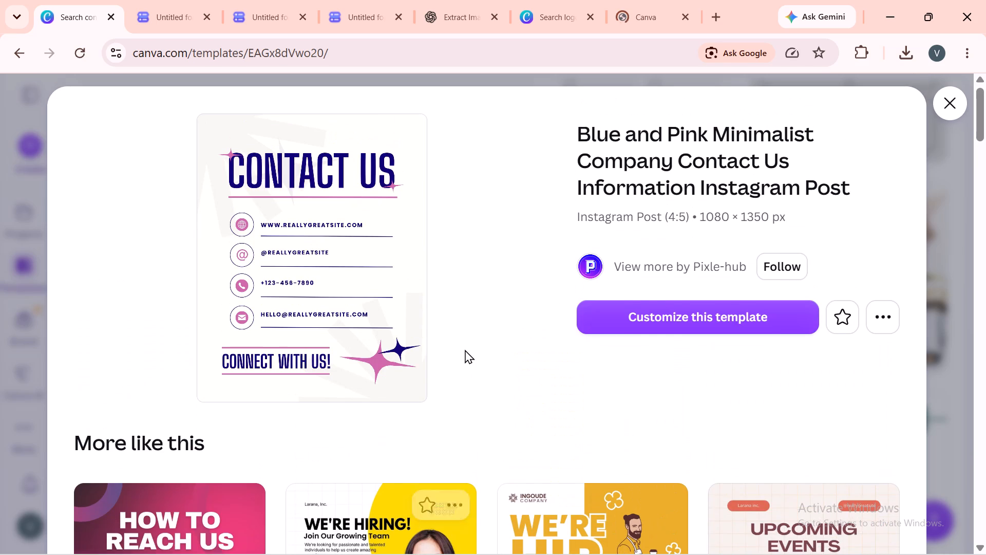
scroll(465, 349, "up", 1)
left_click(948, 111)
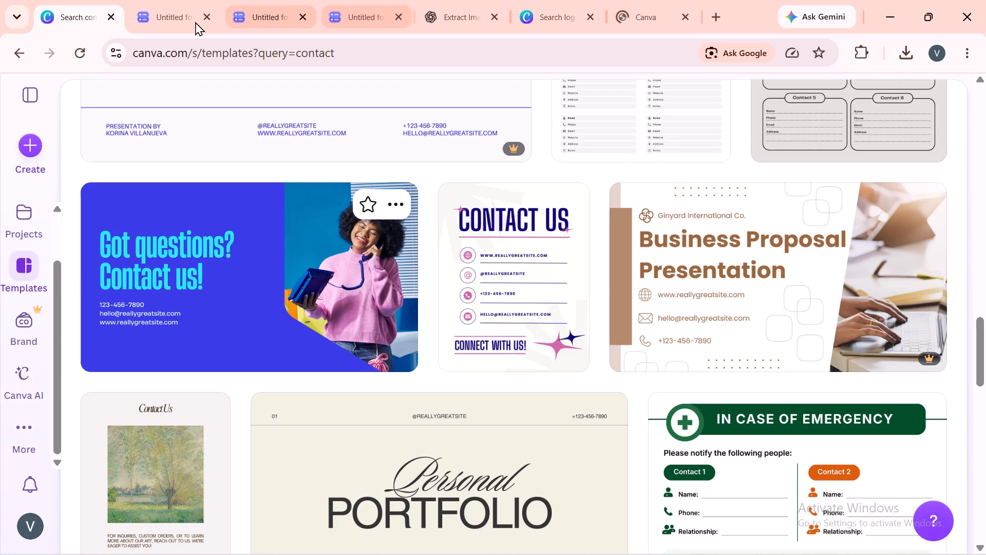
scroll(229, 109, "up", 2)
scroll(300, 72, "up", 2)
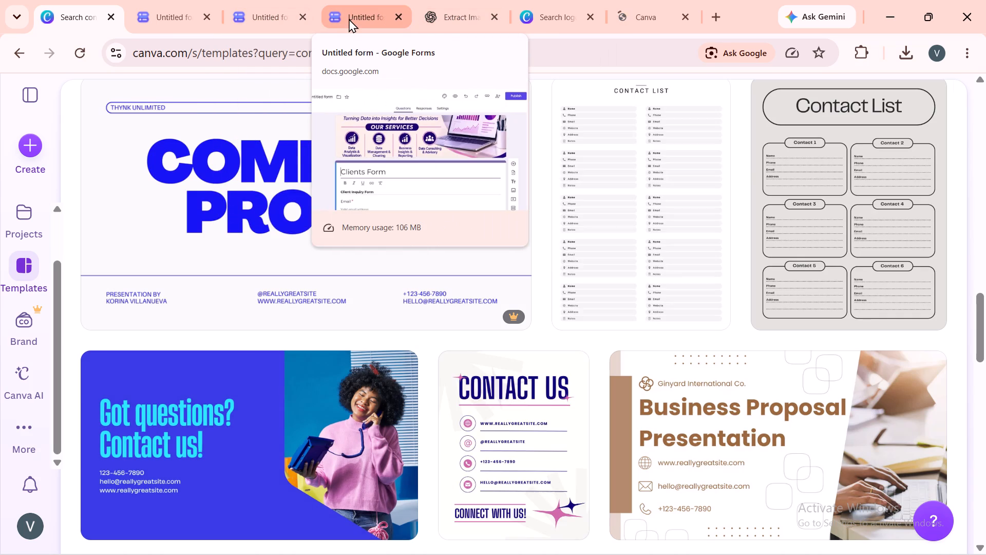
Compare the header and questions of the Clients Form across the two duplicate form editor tabs.
left_click(349, 18)
scroll(417, 550, "down", 2)
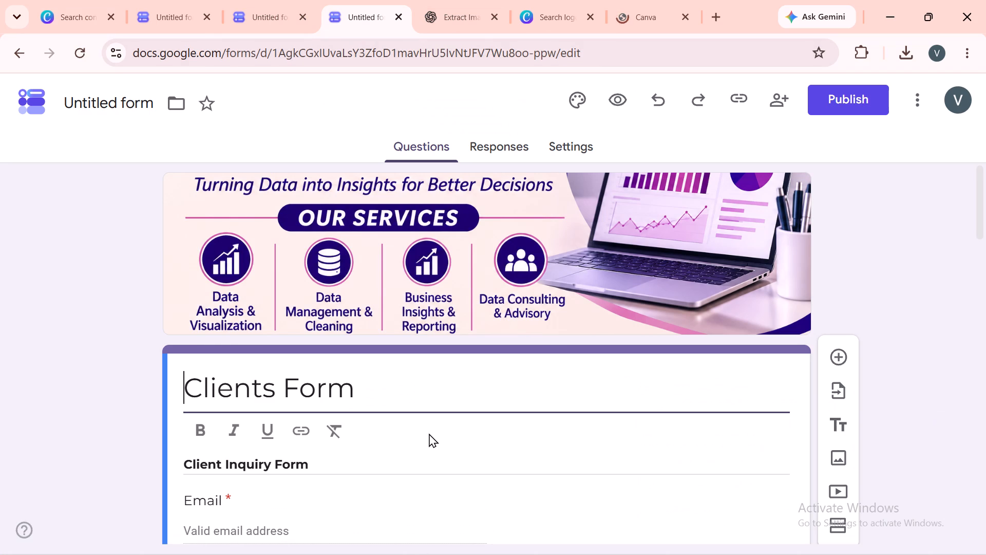
scroll(429, 433, "down", 11)
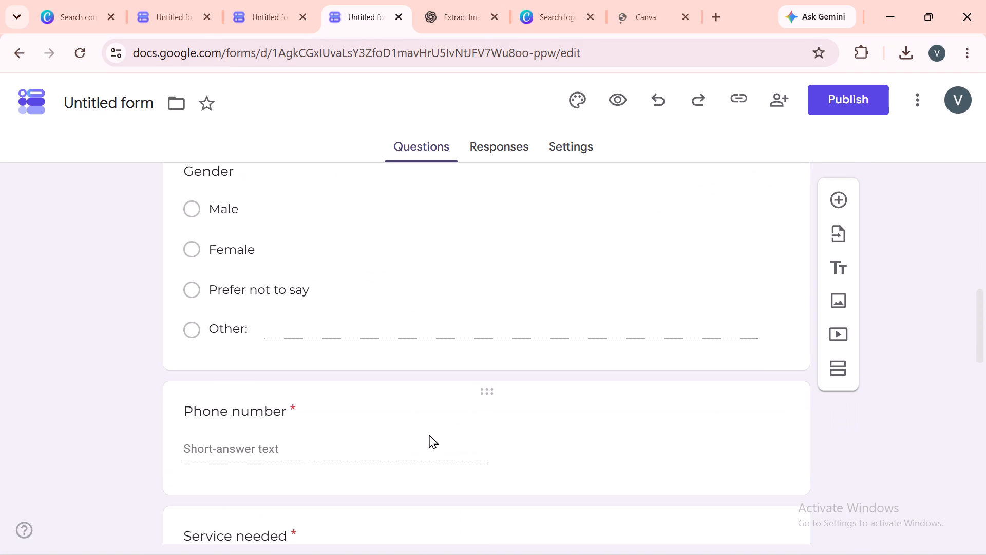
scroll(429, 434, "up", 15)
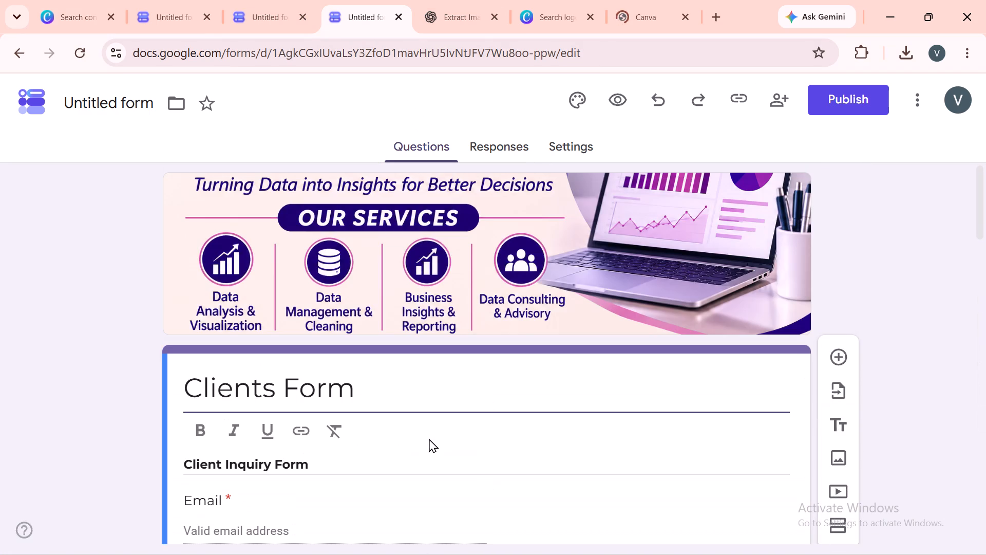
left_click(253, 12)
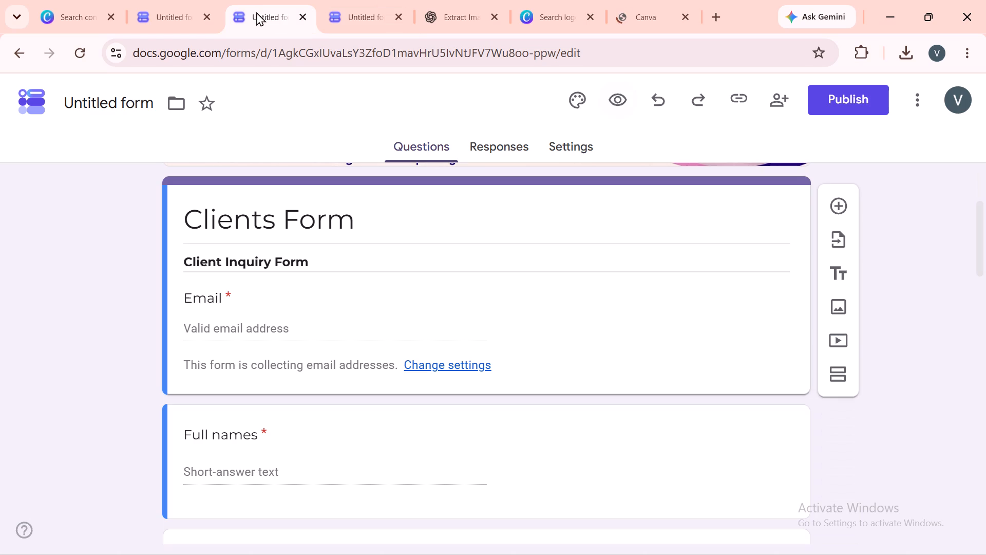
scroll(501, 244, "down", 6)
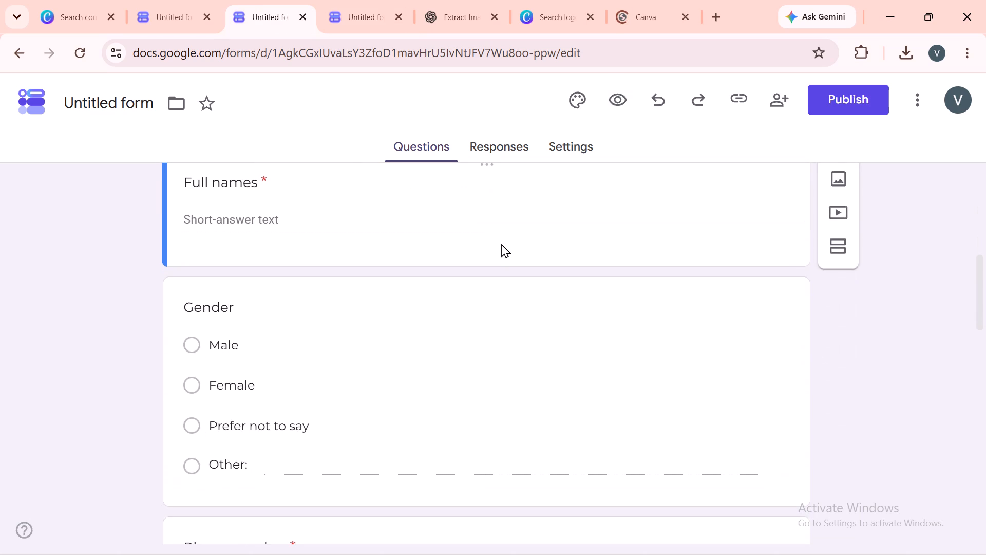
scroll(501, 244, "down", 1)
scroll(494, 244, "up", 14)
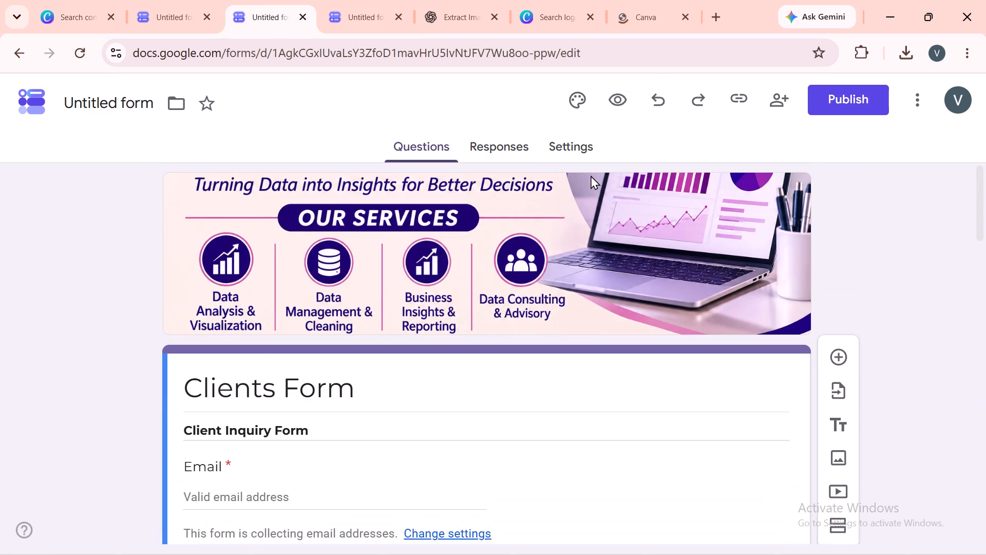
Close the duplicate Clients Form tab next to the ChatGPT tab.
left_click(337, 20)
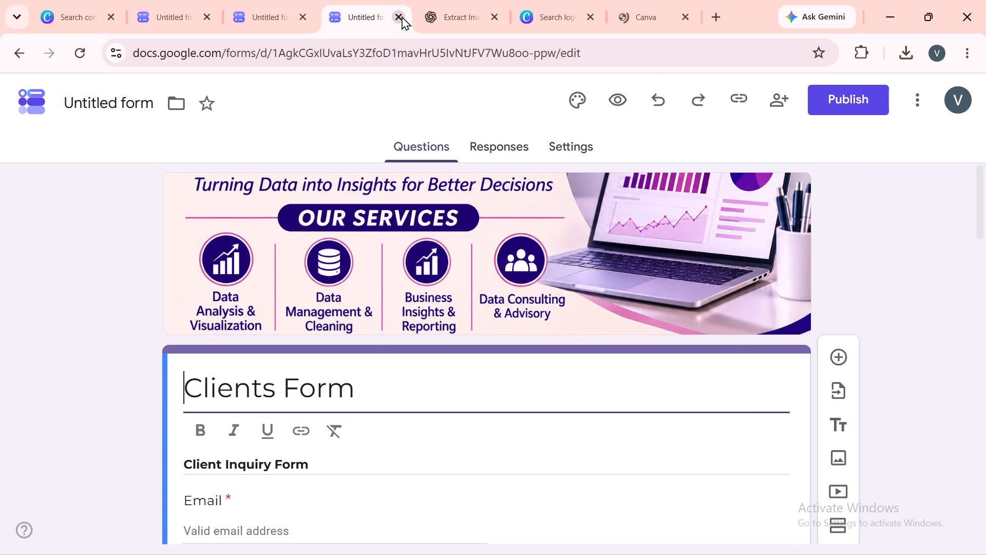
left_click(402, 16)
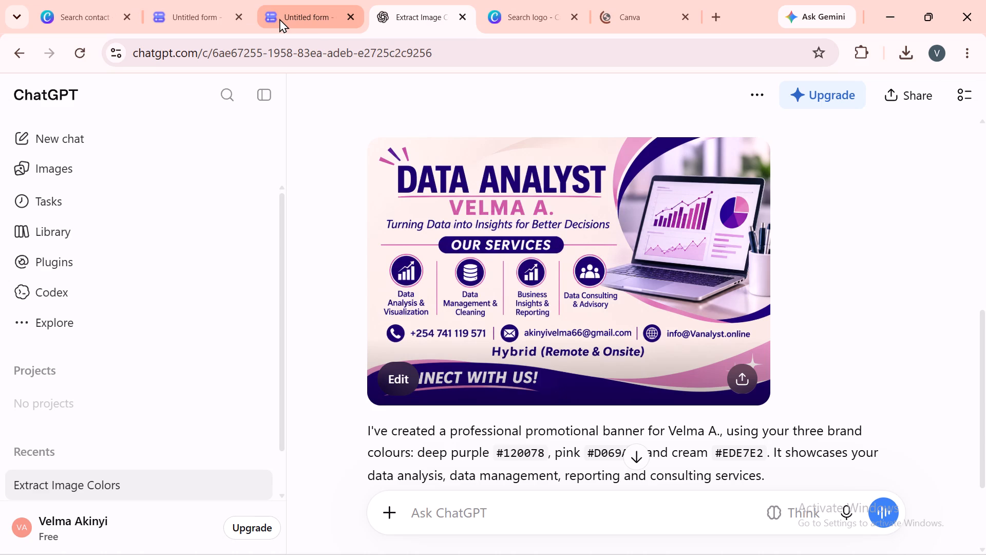
Review the remaining Clients Form's questions and publish it with responders set to anyone with the link.
left_click(279, 18)
scroll(395, 373, "down", 10)
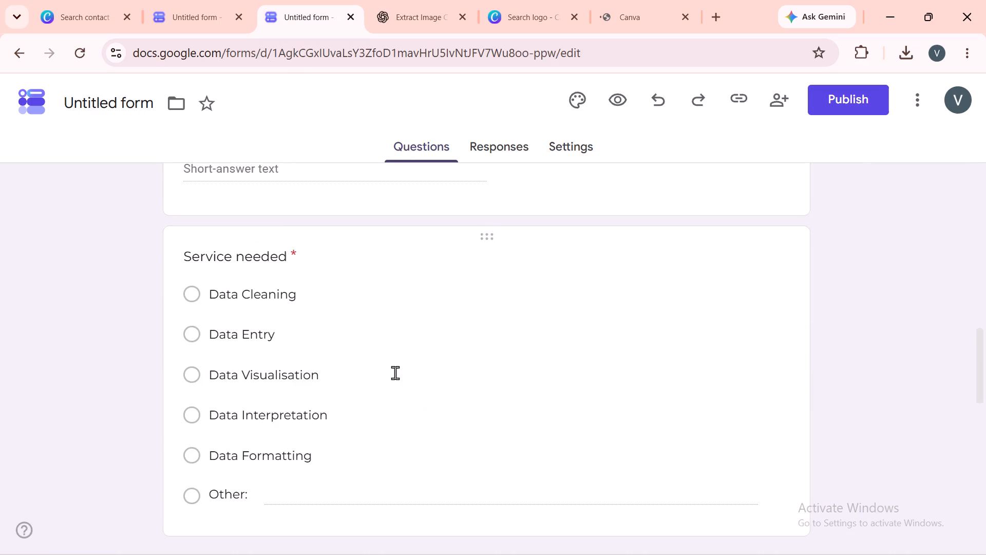
scroll(395, 373, "down", 5)
scroll(392, 373, "up", 13)
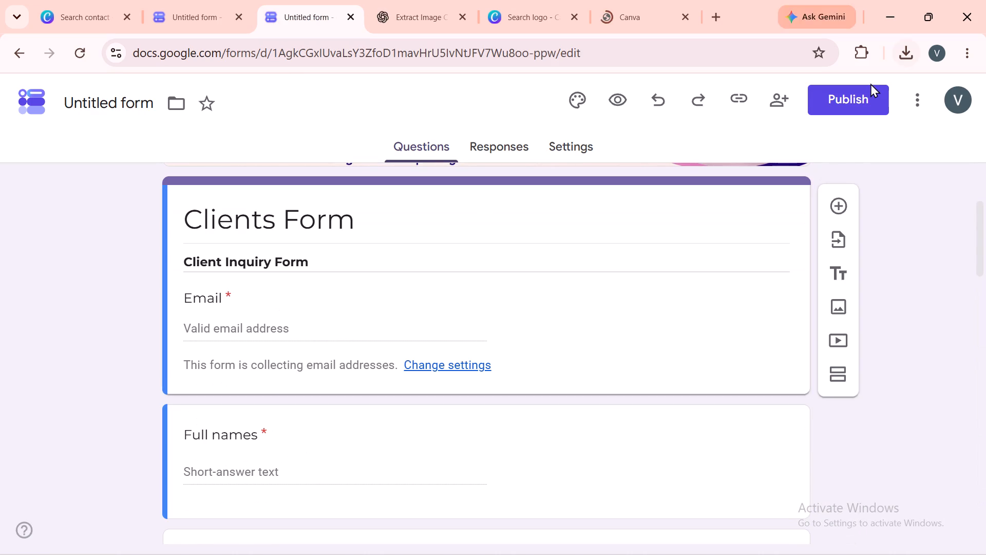
left_click(854, 103)
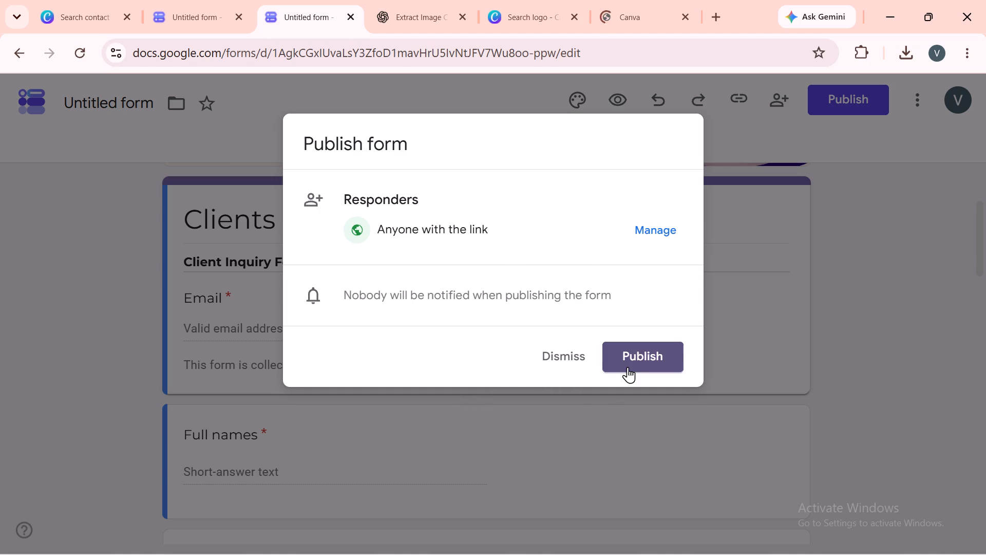
left_click(637, 356)
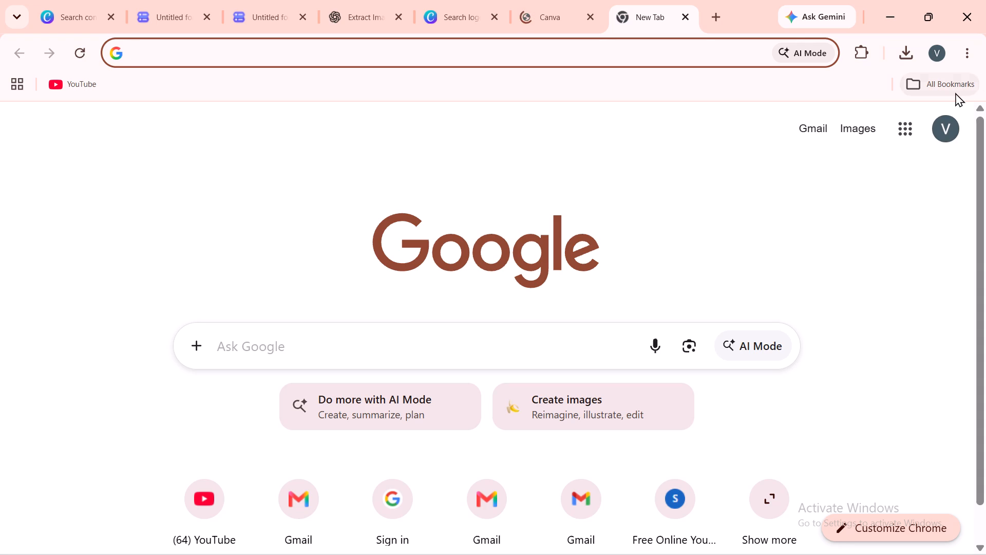
left_click(915, 125)
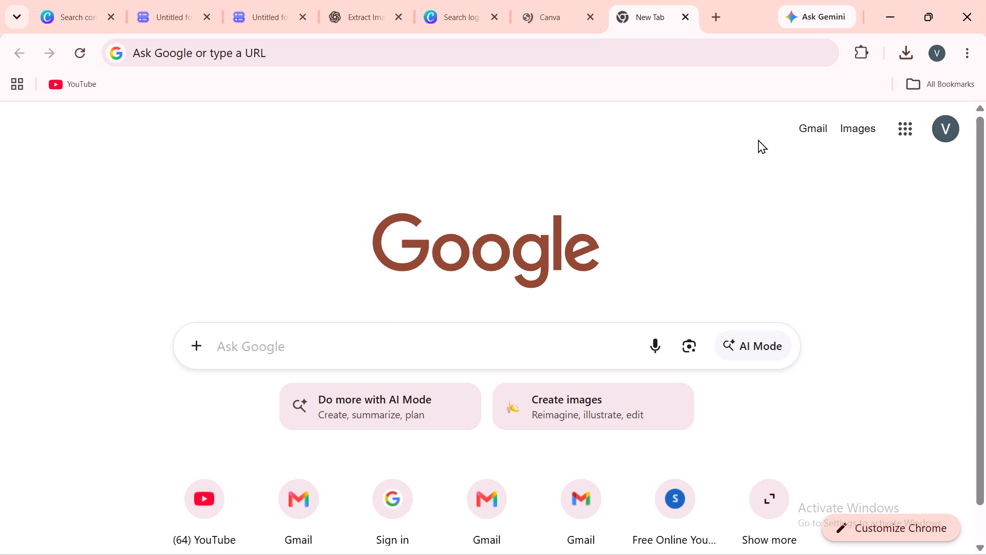
left_click(909, 125)
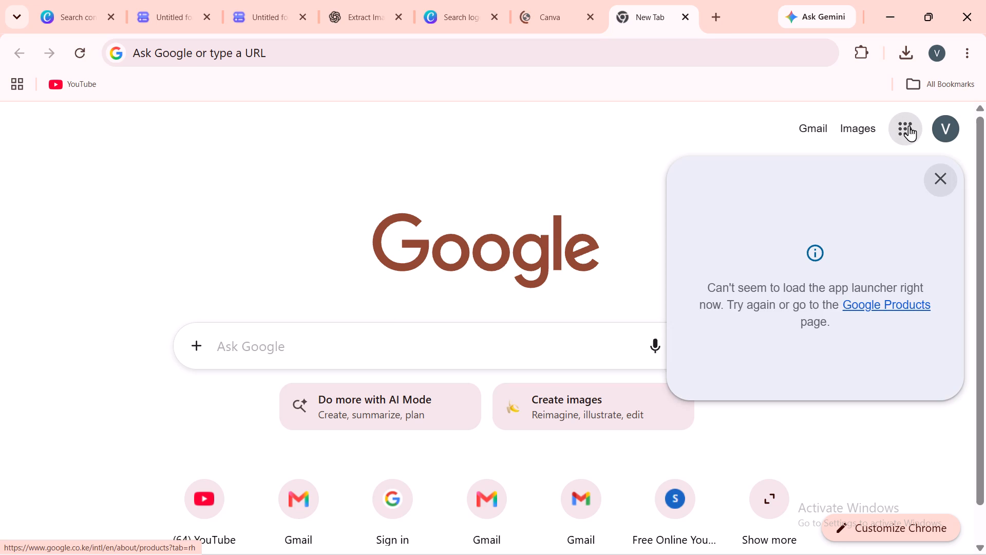
left_click(906, 133)
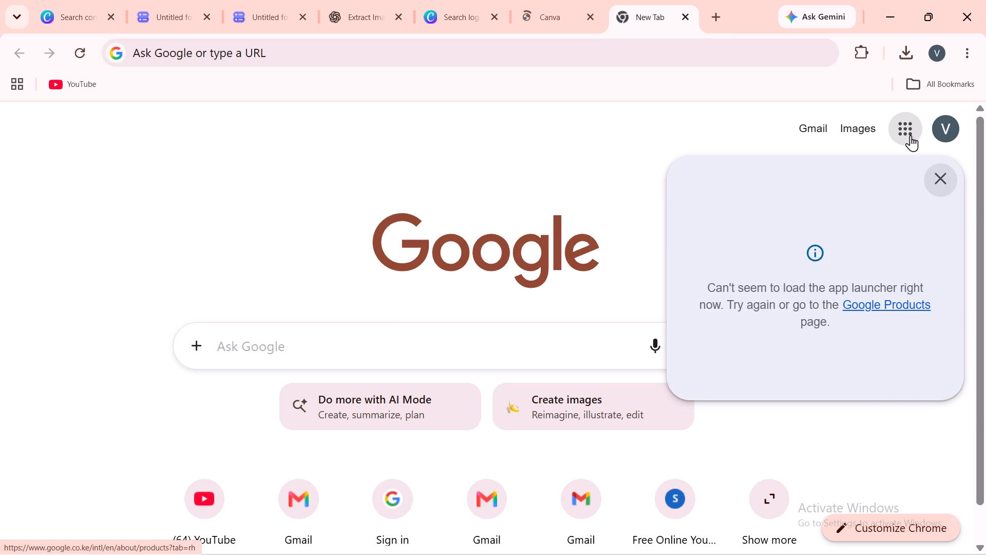
left_click(933, 173)
left_click(914, 134)
scroll(876, 309, "down", 3)
scroll(876, 309, "up", 2)
right_click(300, 129)
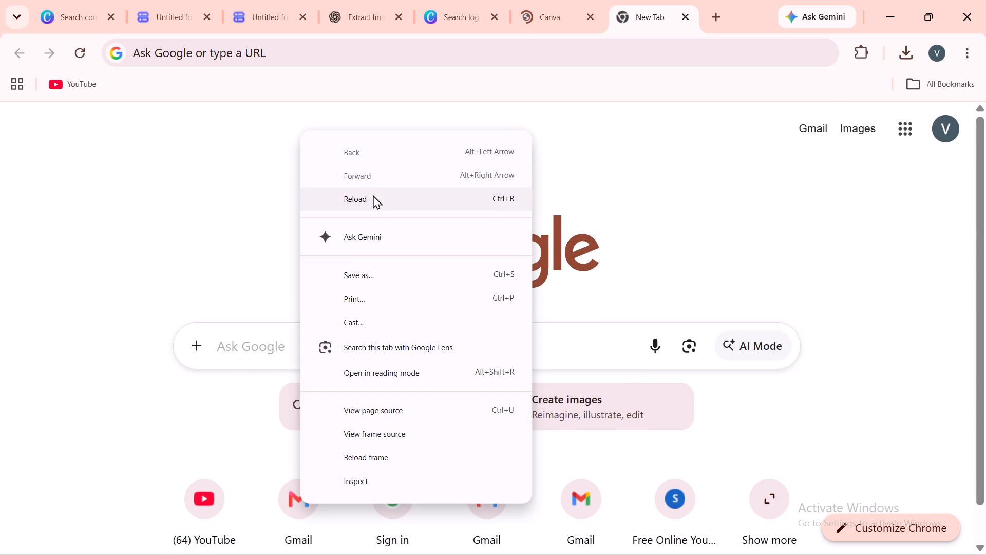
right_click(242, 165)
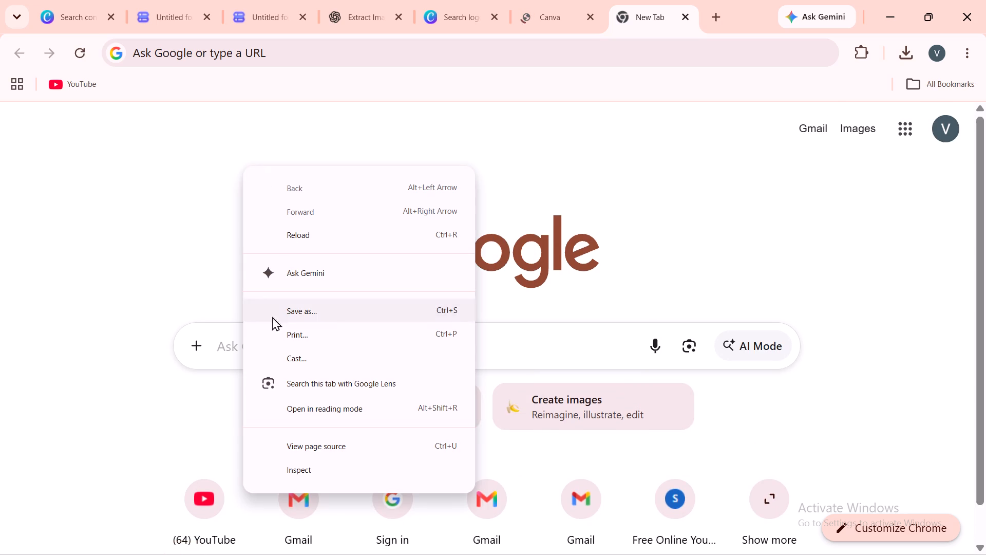